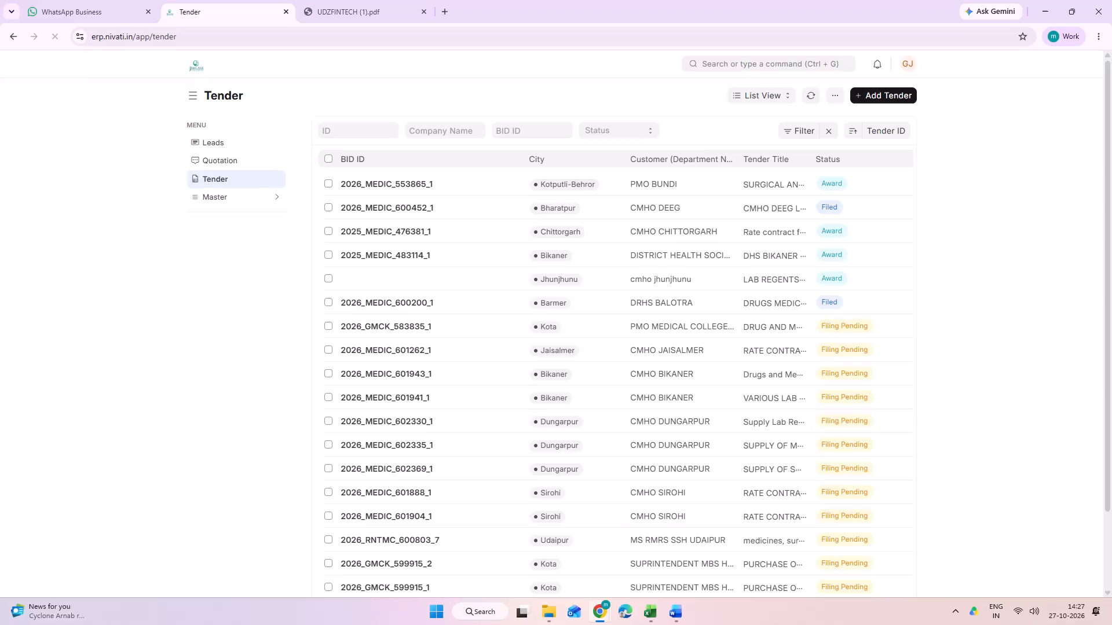
Open the cmho jhunjhunu tender record, the one without a bid ID, from the tender list.
scroll(908, 353, down, 6)
scroll(908, 353, up, 6)
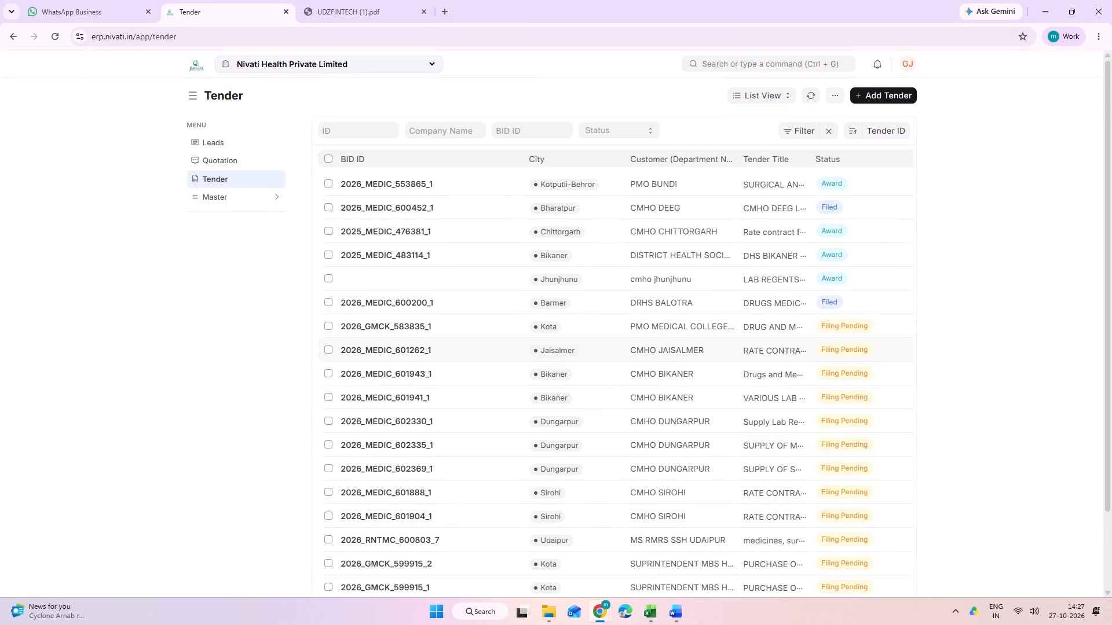
click(393, 281)
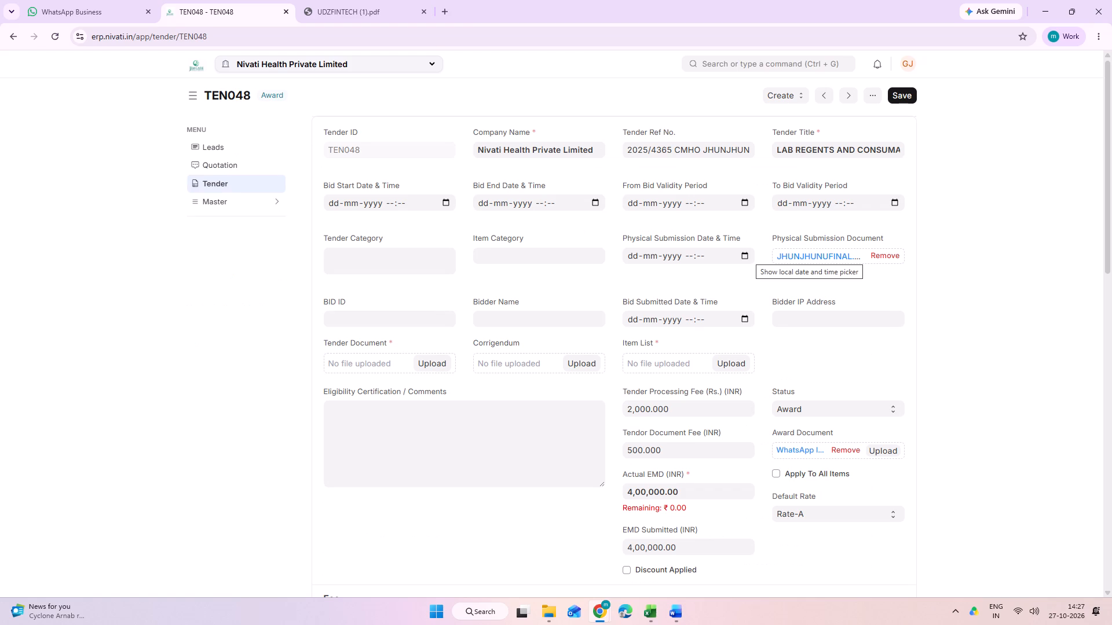
View the tender's physical submission document JHUNJHUNUFINAL, and close the open PDF files.
click(822, 252)
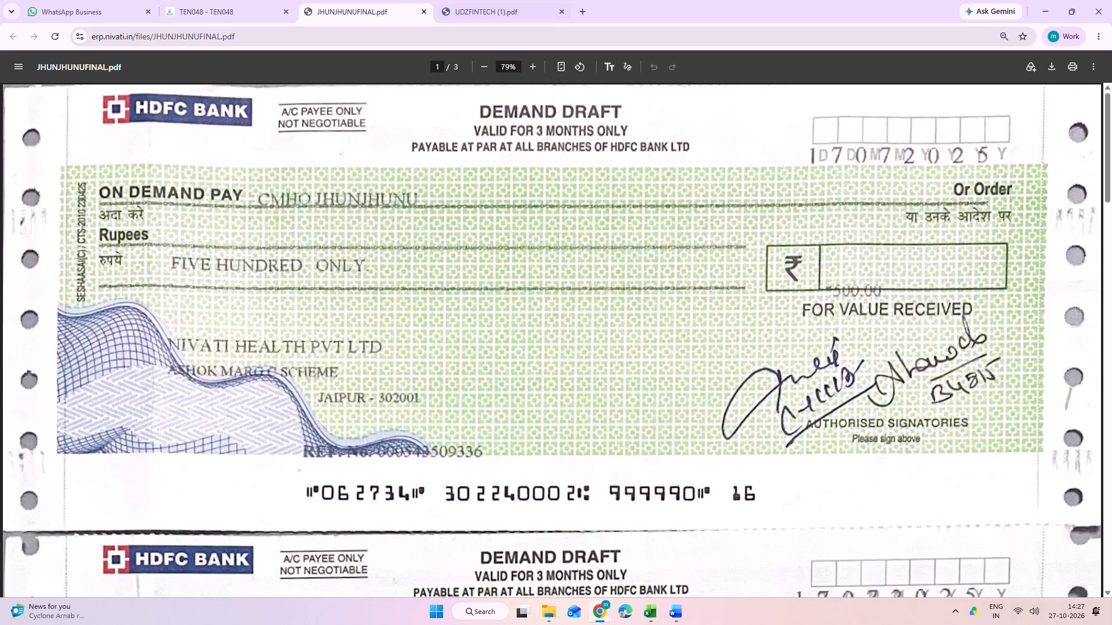
middle_click(358, 13)
middle_click(358, 13)
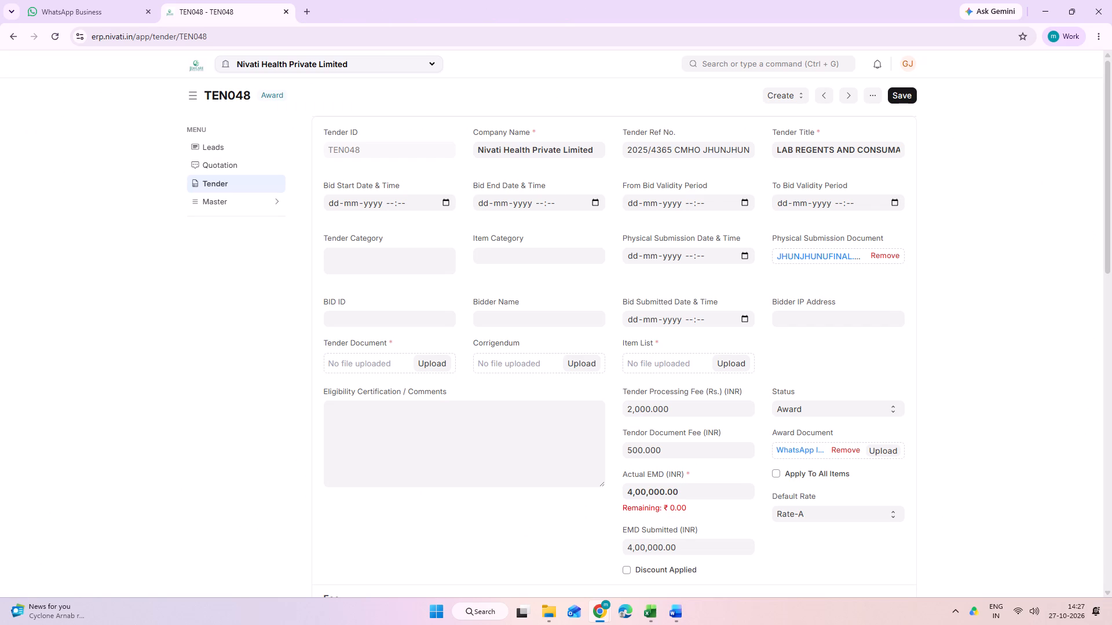
In File Explorer, return to the Quoted tenders folder and search it for JHUN.
key(alt+Tab)
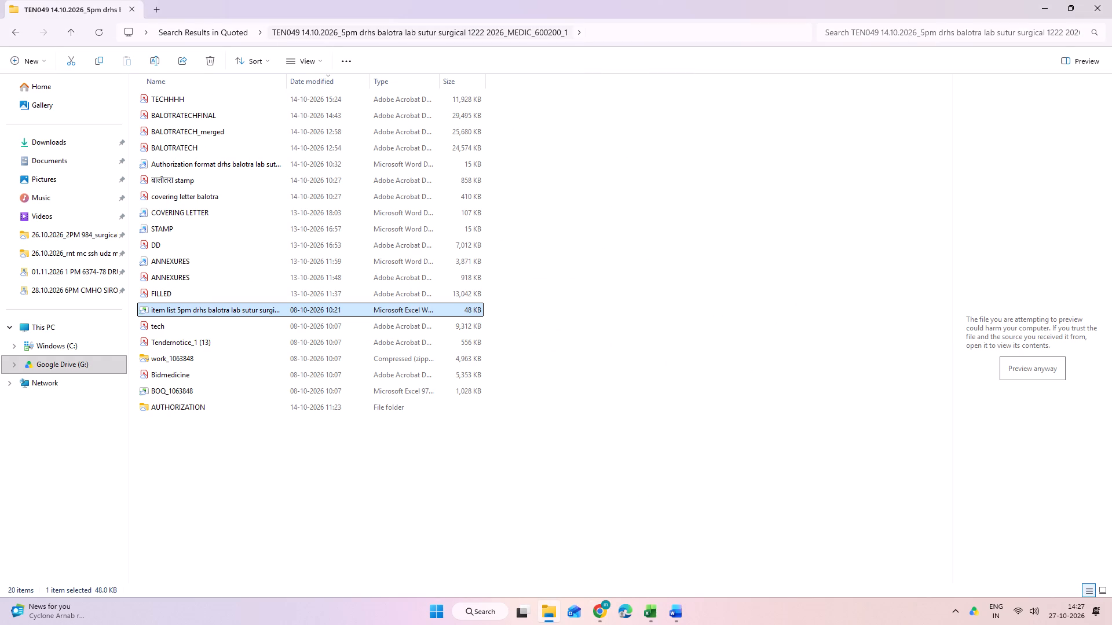
click(623, 190)
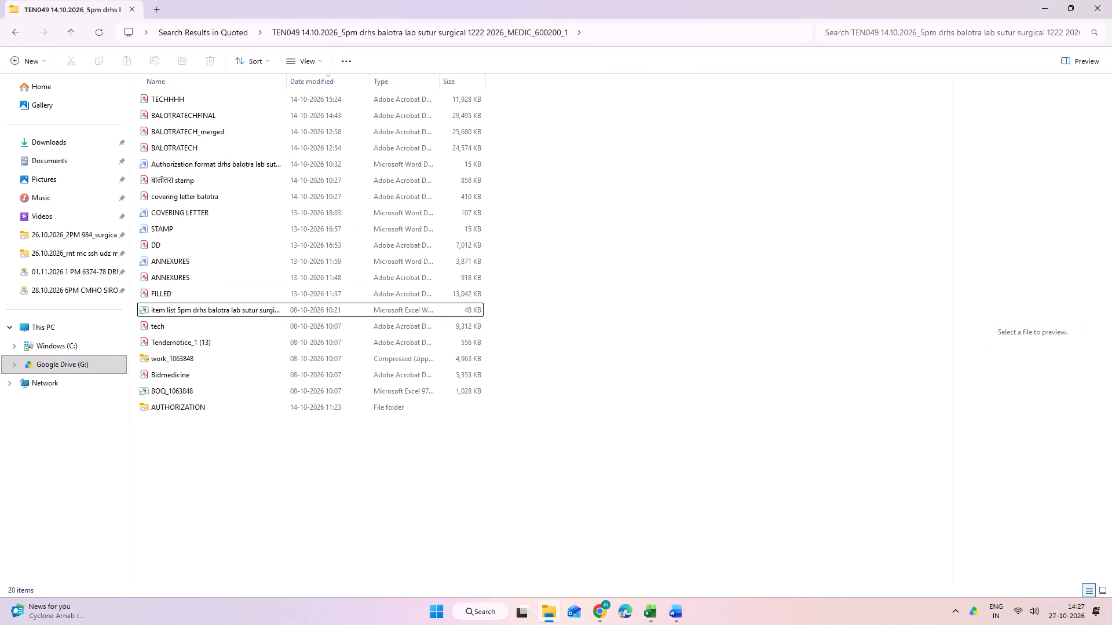
click(10, 30)
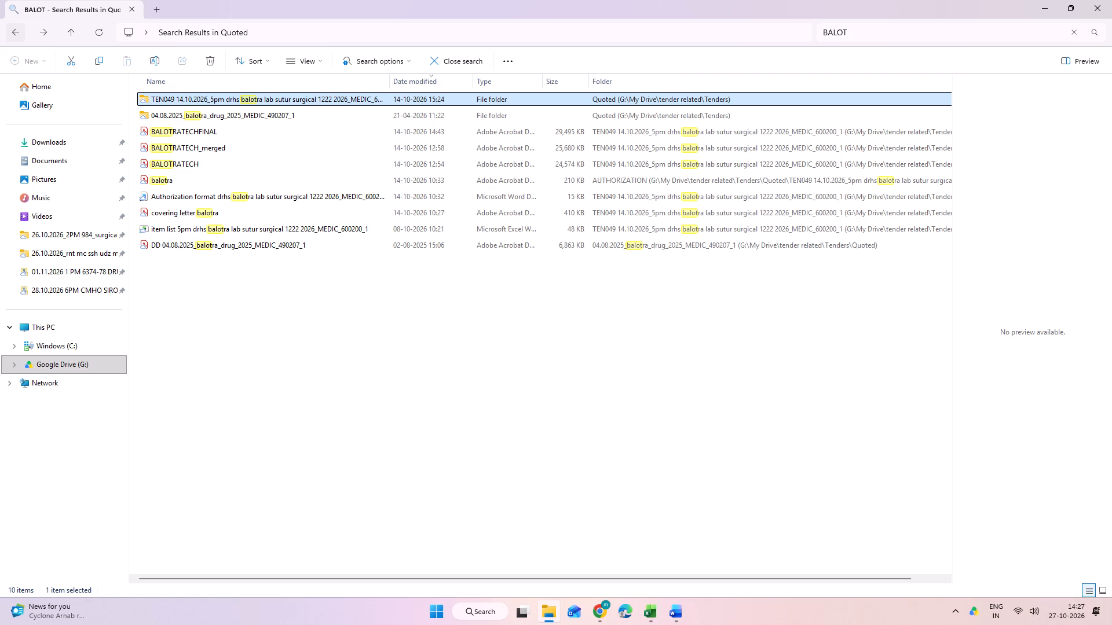
click(10, 30)
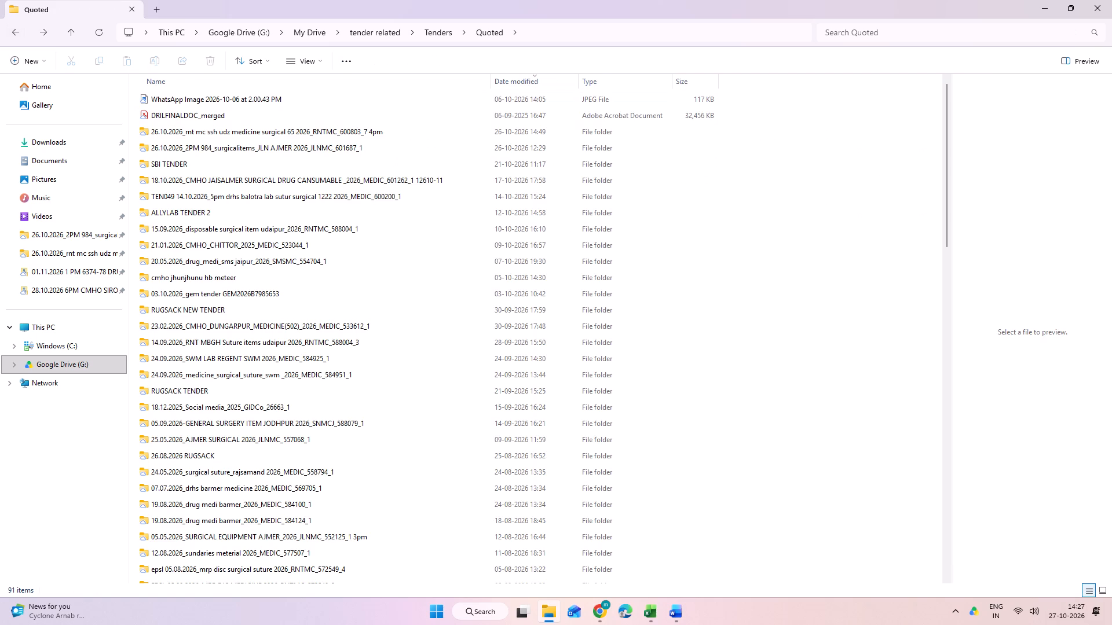
scroll(423, 360, down, 7)
scroll(429, 389, down, 20)
scroll(397, 432, up, 3)
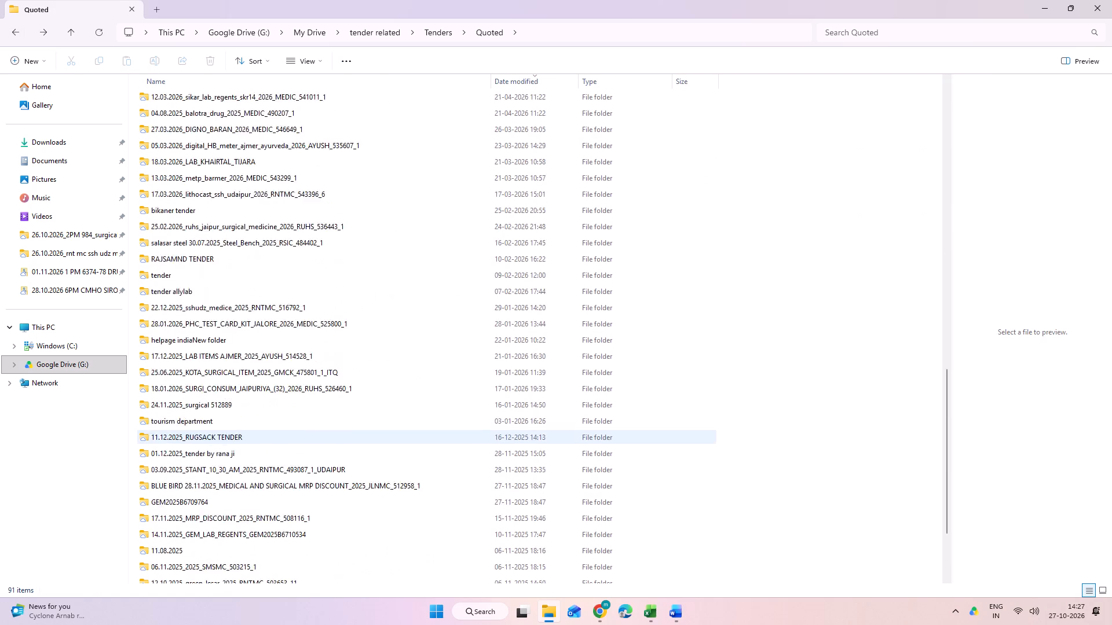
scroll(397, 432, up, 19)
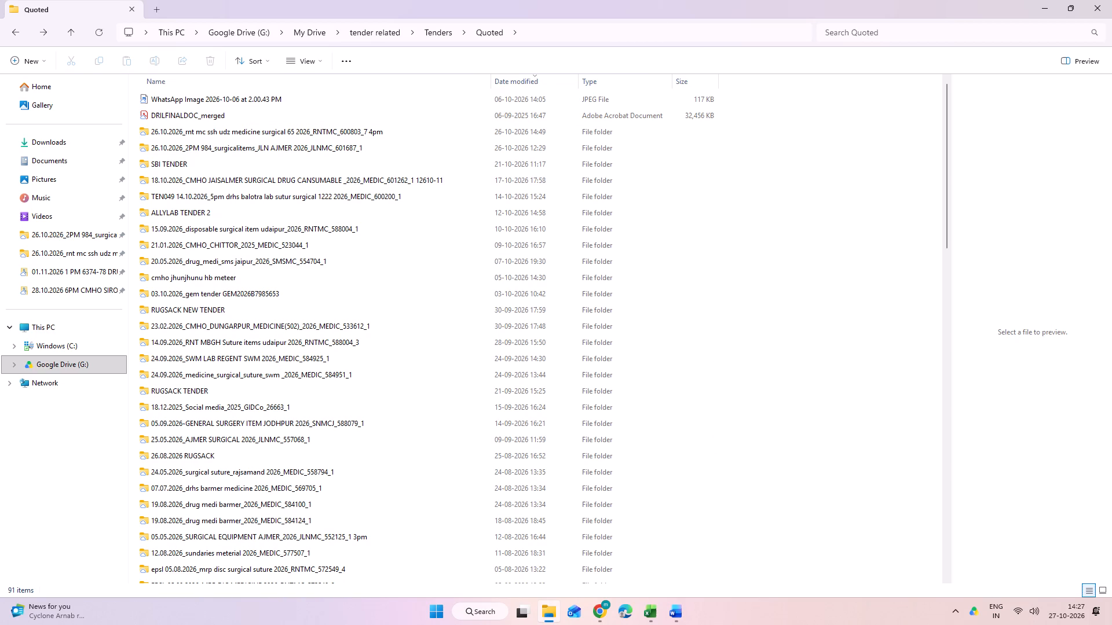
click(886, 32)
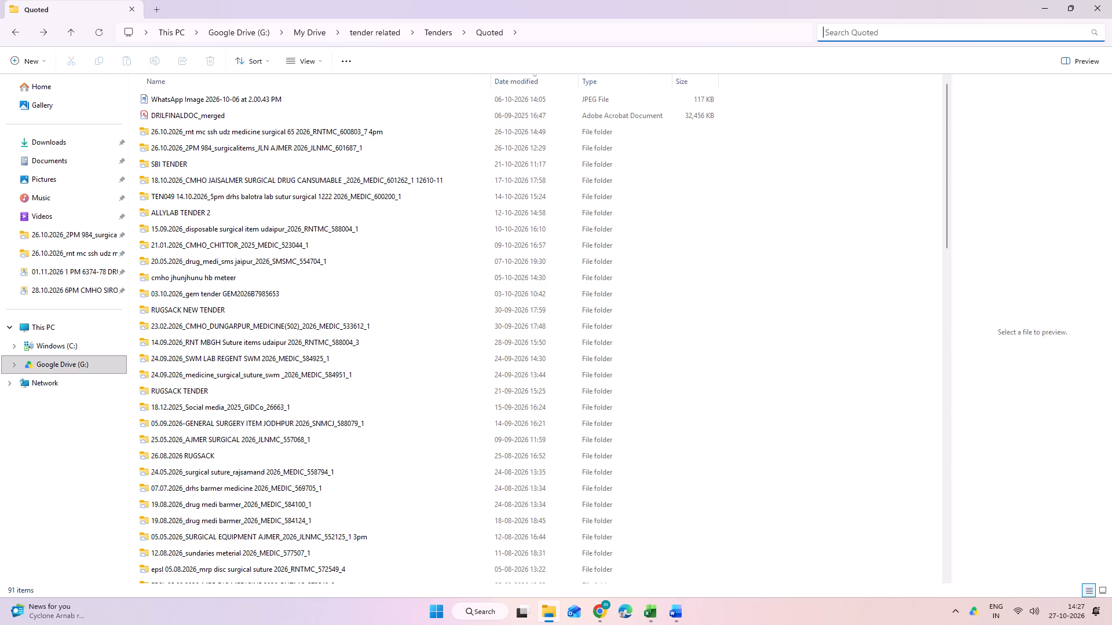
text(JHUN)
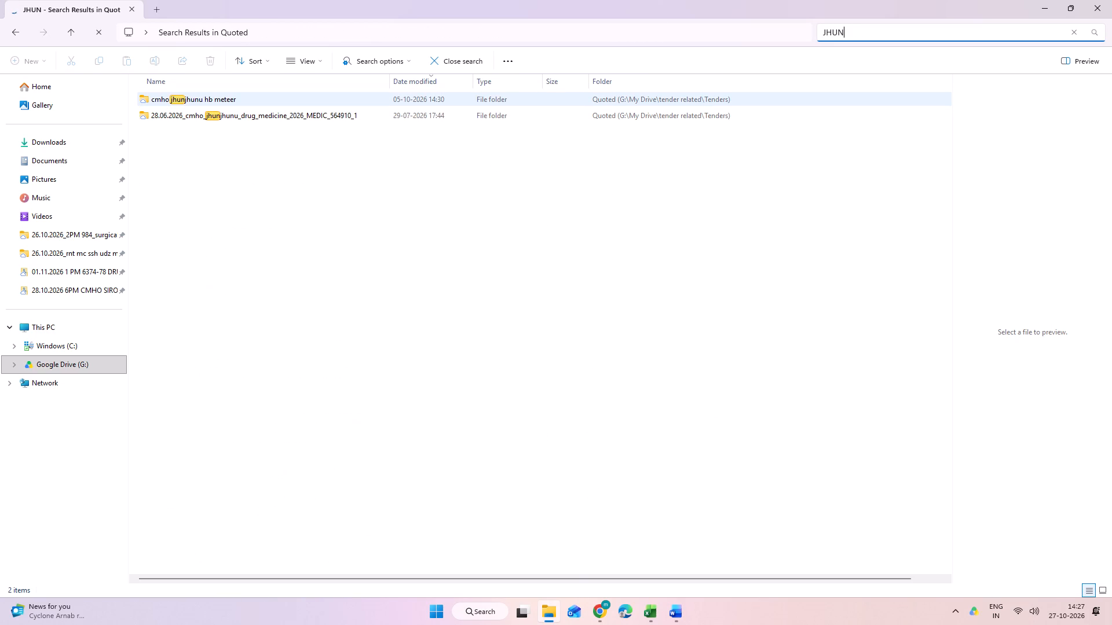
Look into the cmho jhunjhunu hb meteer folder and open the 28.06.2026_cmho_jhunjhunu_drug_medicine folder instead.
double_click(260, 102)
click(18, 28)
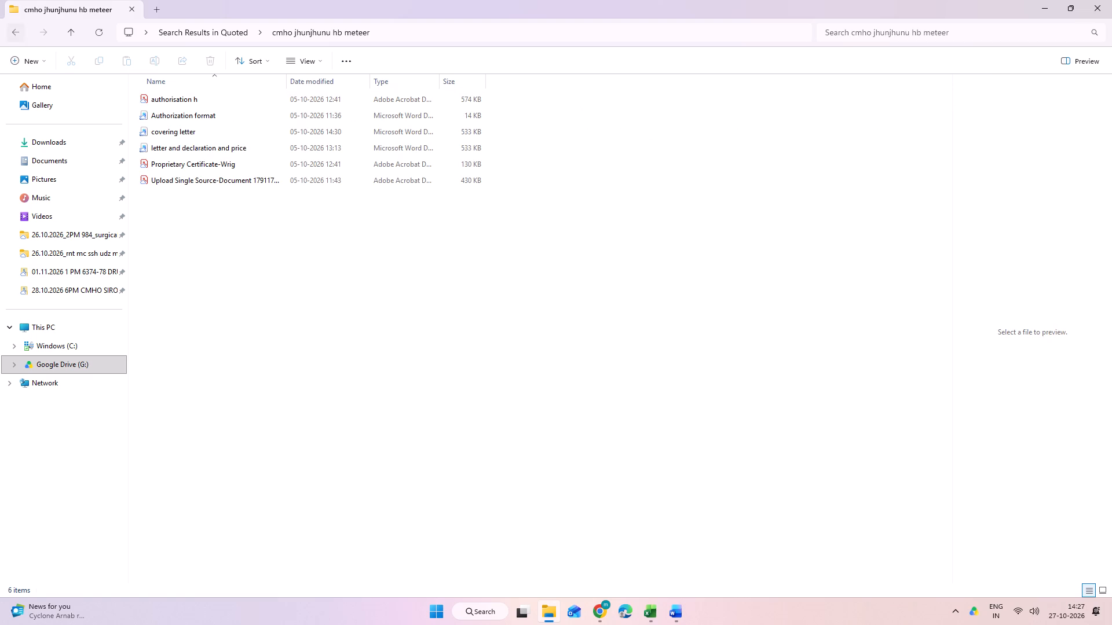
double_click(279, 115)
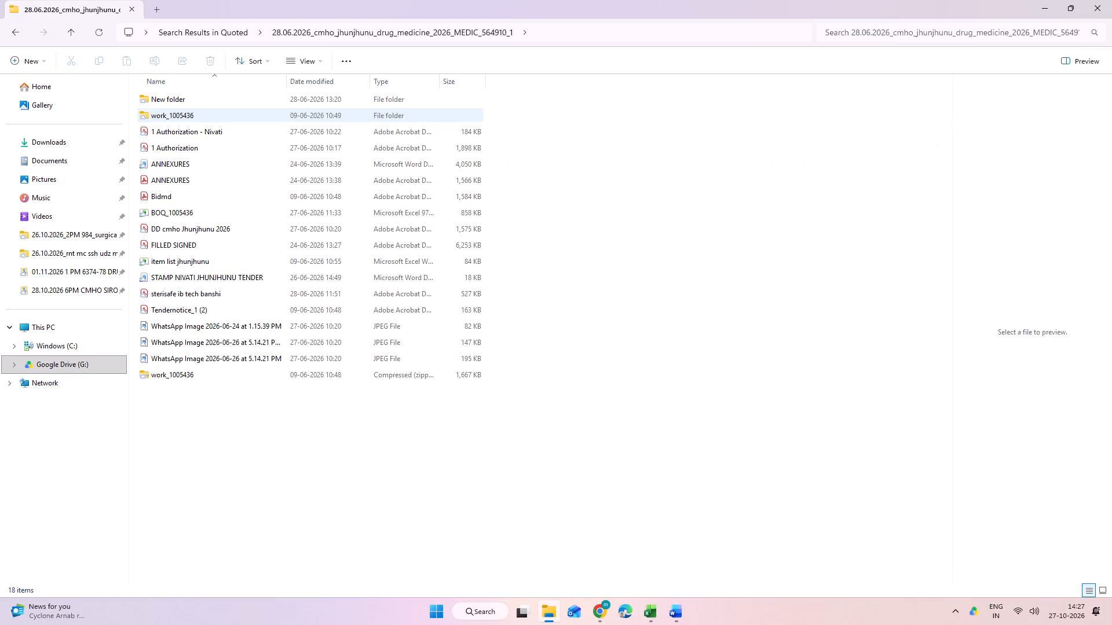
Copy 2026_MEDIC_564910_1 from the folder's path into the BID ID field of tender TEN048 in Chrome.
click(575, 28)
click(780, 32)
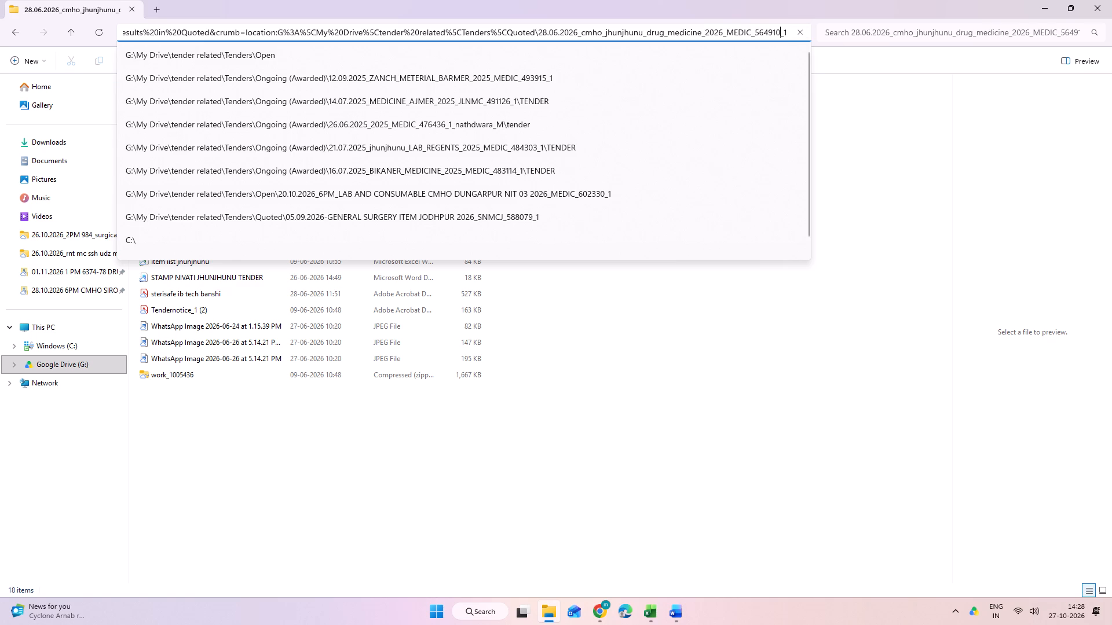
drag(706, 32, 796, 38)
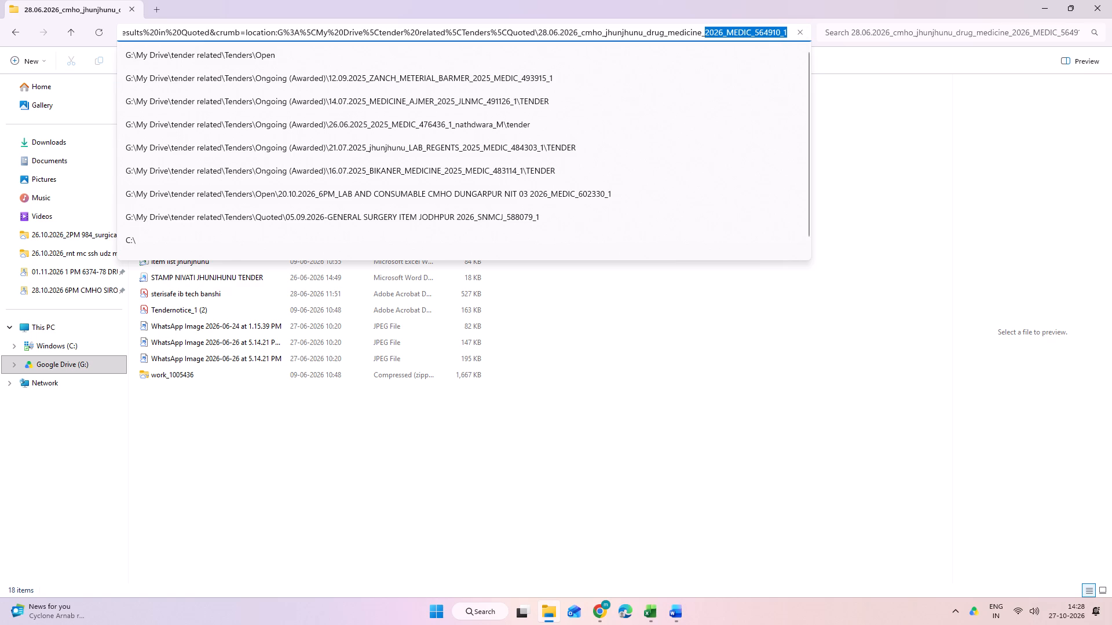
key(ctrl+c)
key(ctrl+c)
key(alt+Tab)
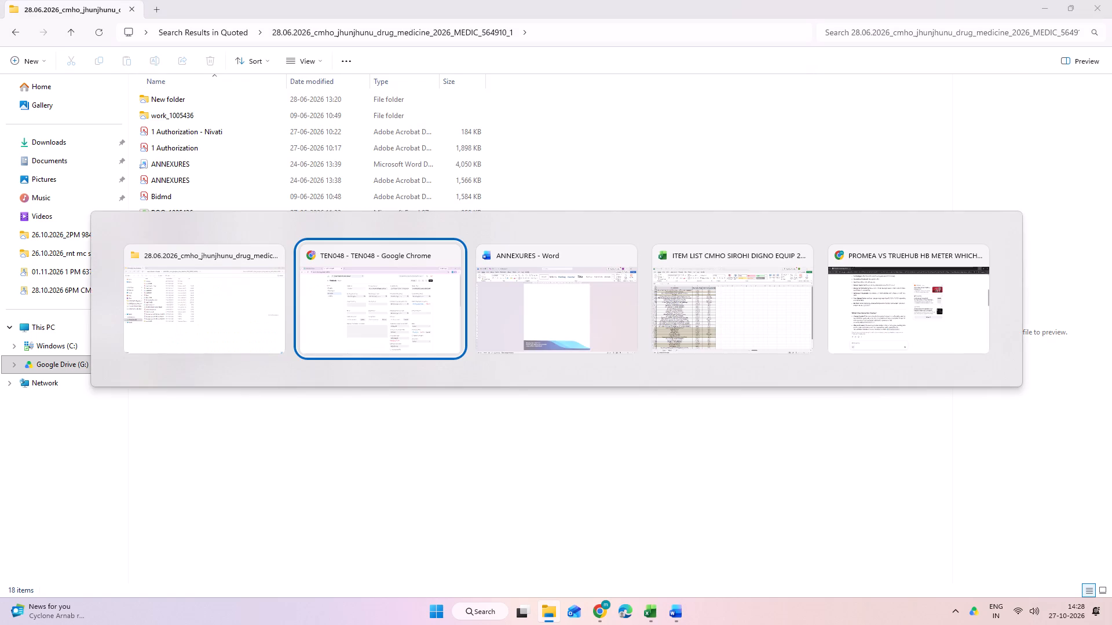
click(389, 310)
click(389, 314)
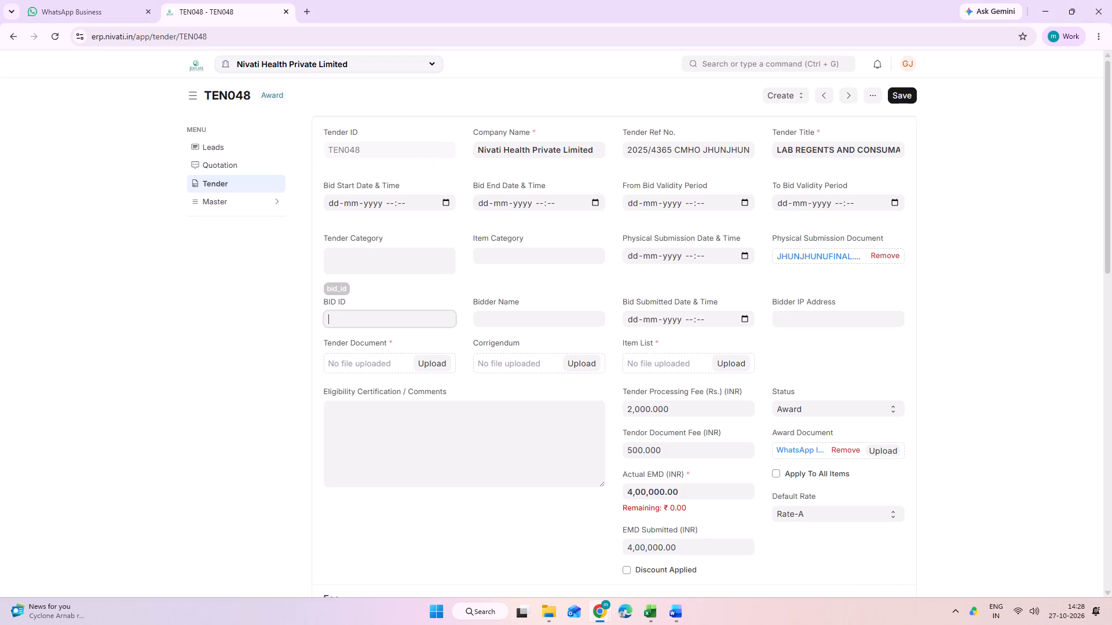
key(ctrl+v)
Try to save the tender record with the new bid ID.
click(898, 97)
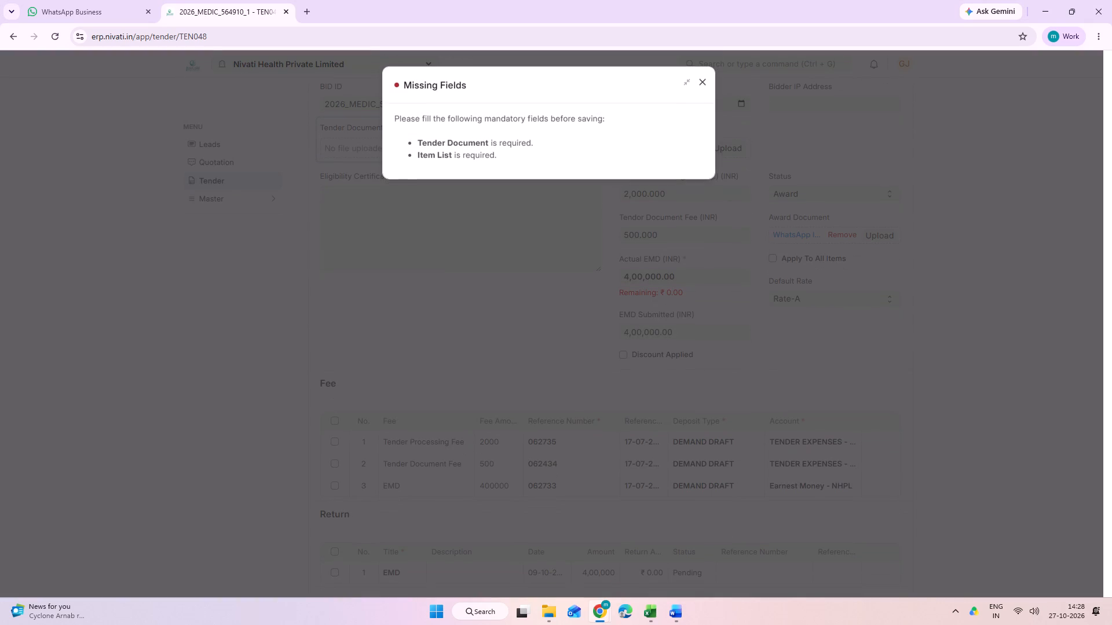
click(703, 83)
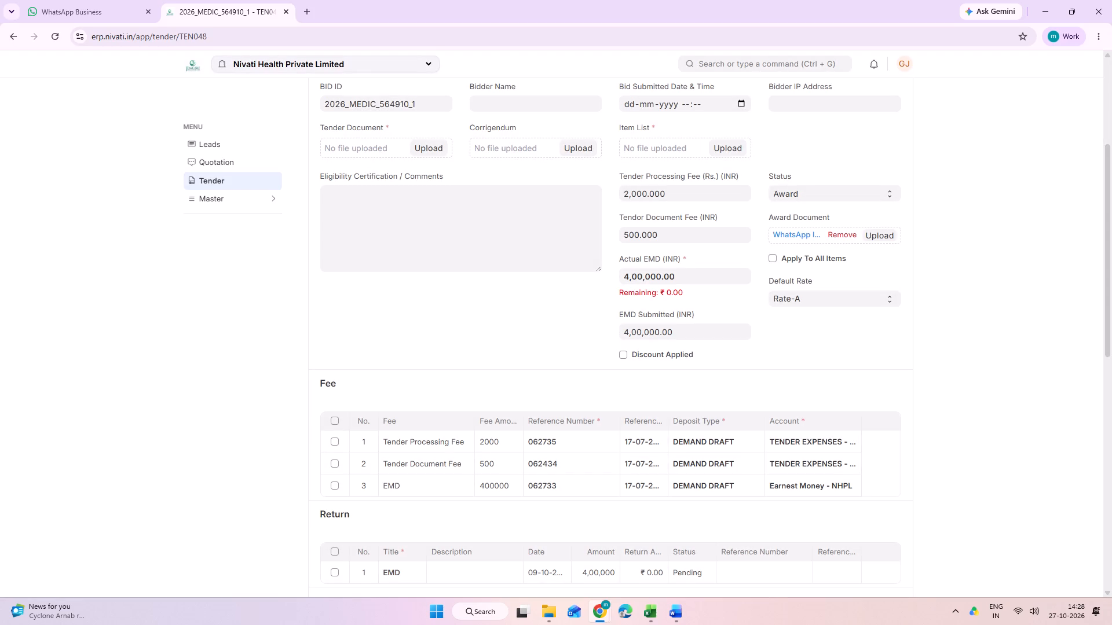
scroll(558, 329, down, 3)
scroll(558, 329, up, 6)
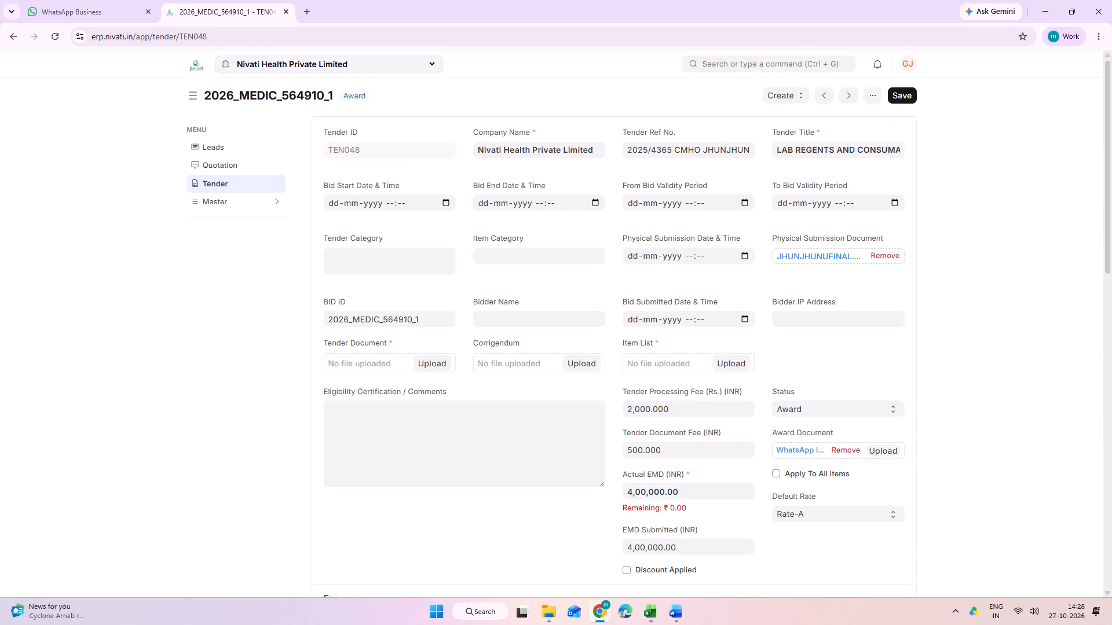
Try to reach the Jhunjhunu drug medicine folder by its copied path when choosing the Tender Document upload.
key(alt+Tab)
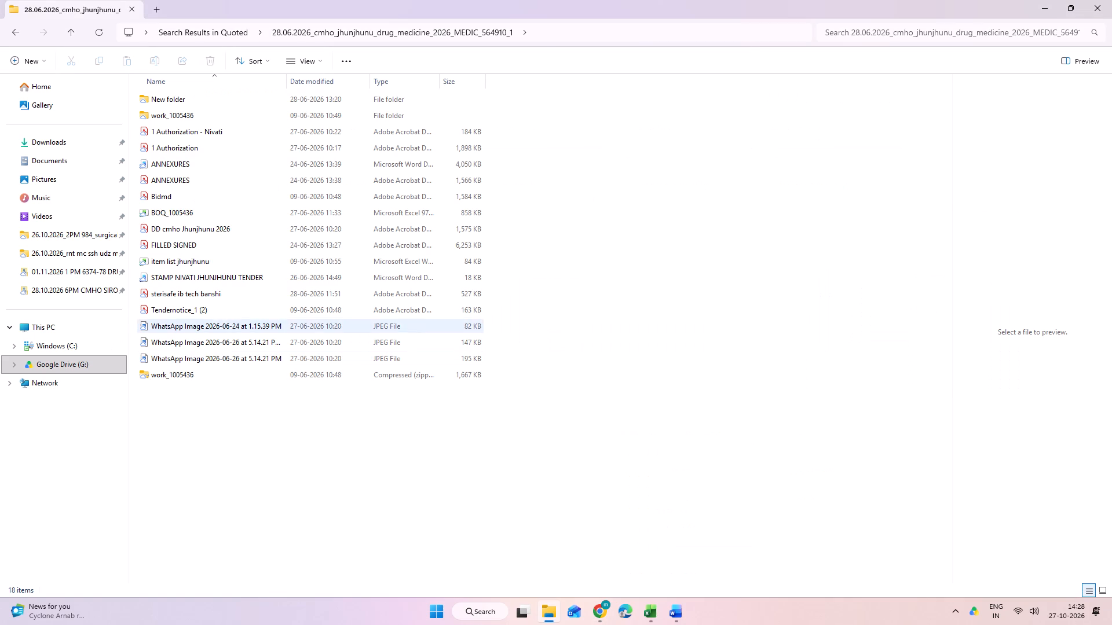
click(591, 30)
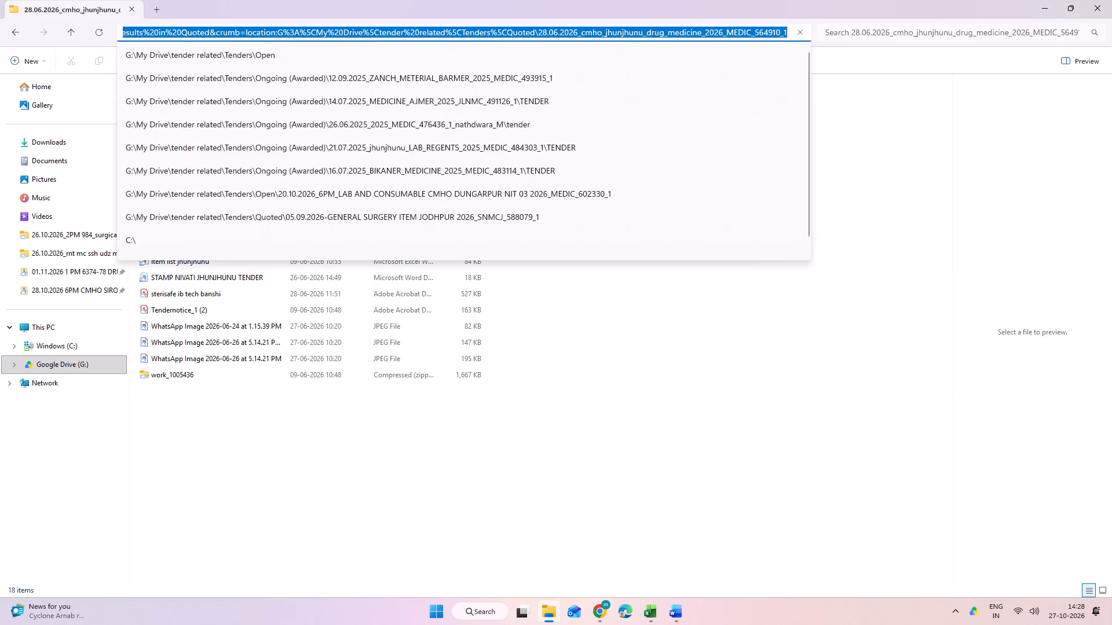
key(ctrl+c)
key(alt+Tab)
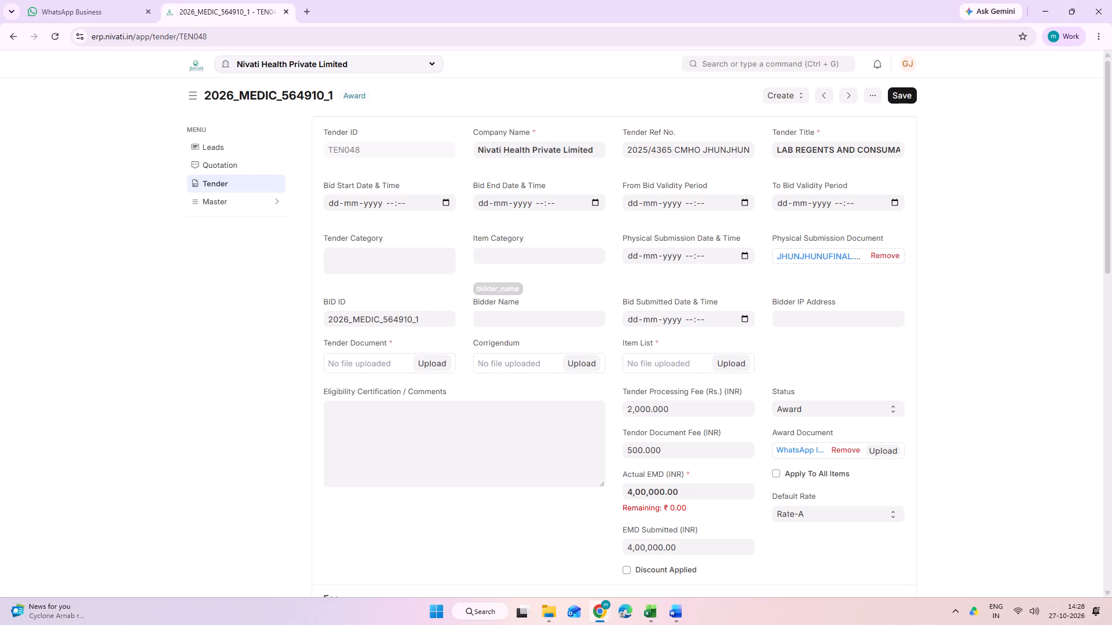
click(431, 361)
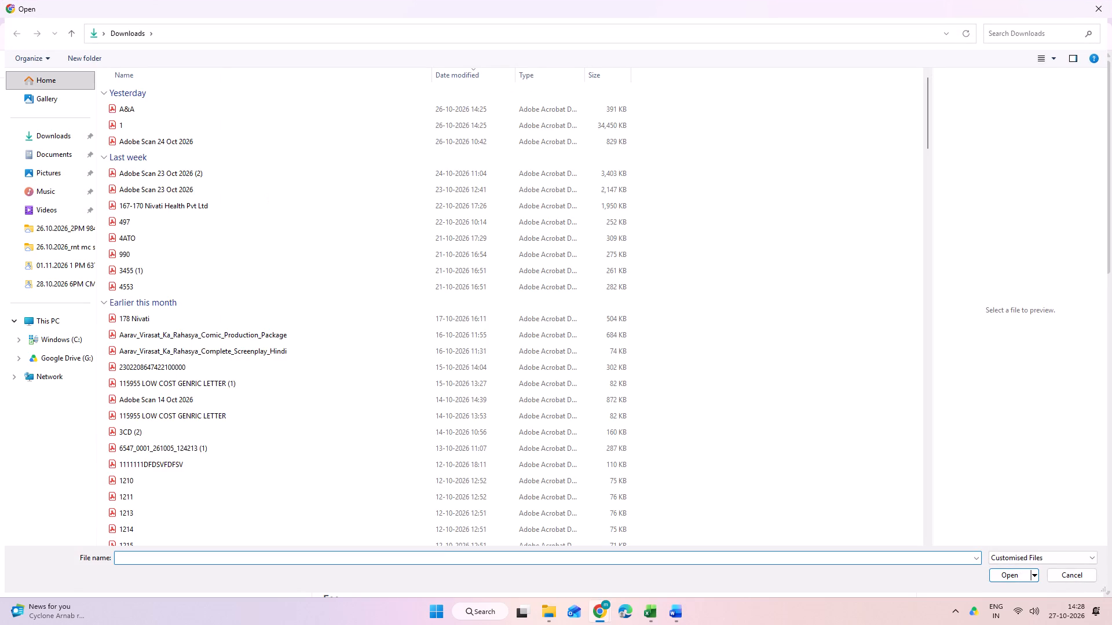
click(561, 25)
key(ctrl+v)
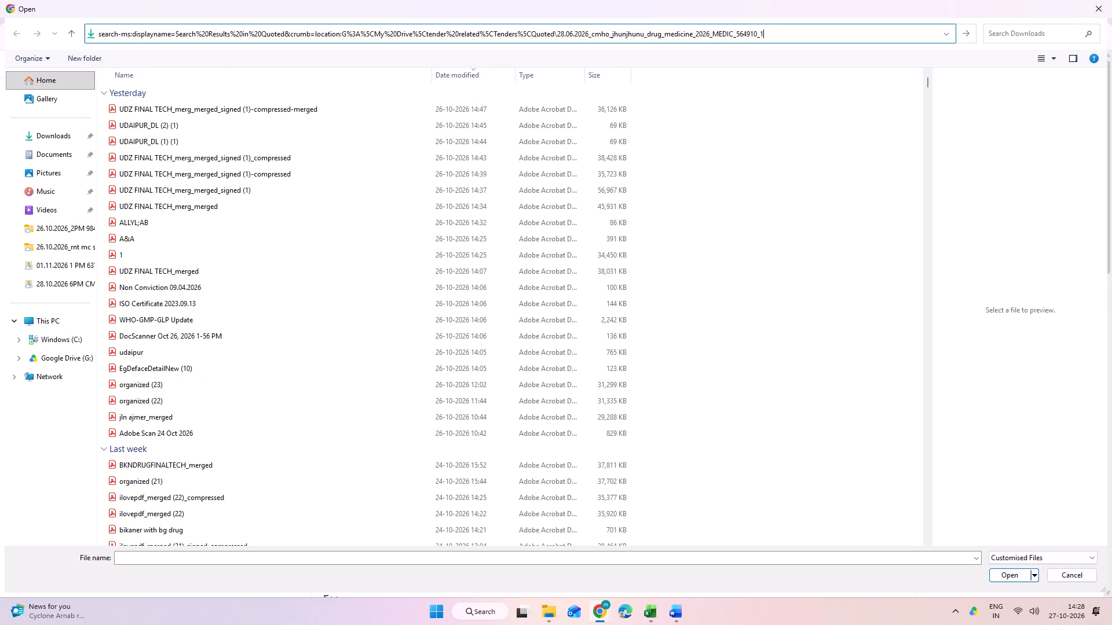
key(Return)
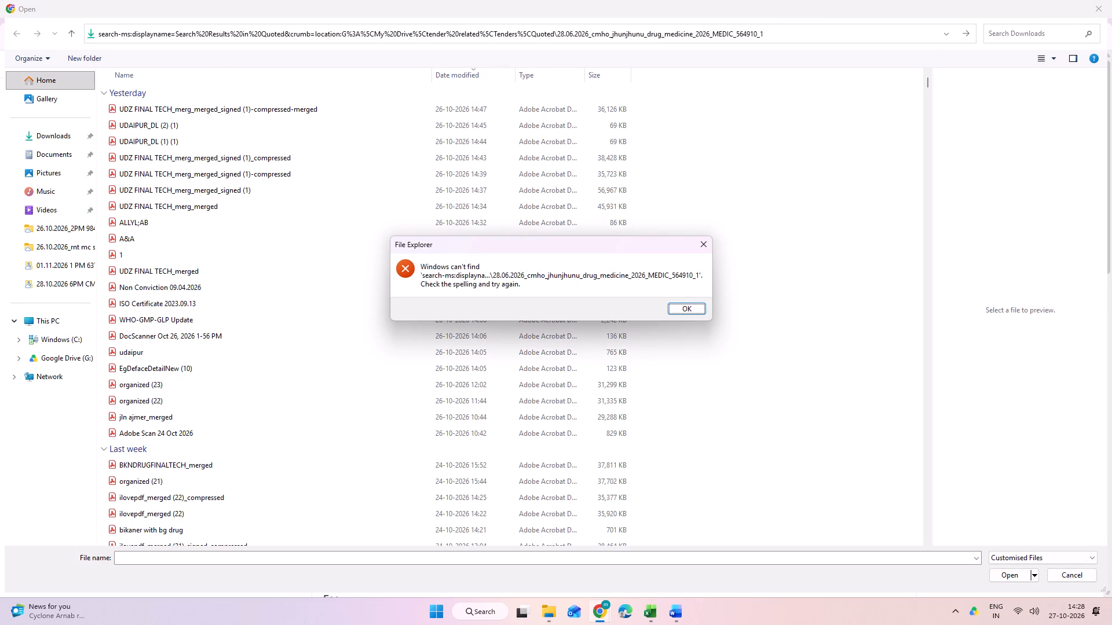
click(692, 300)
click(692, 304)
In File Explorer, copy the Bidmd PDF from the work_1005436 folder into Documents.
key(alt+Tab)
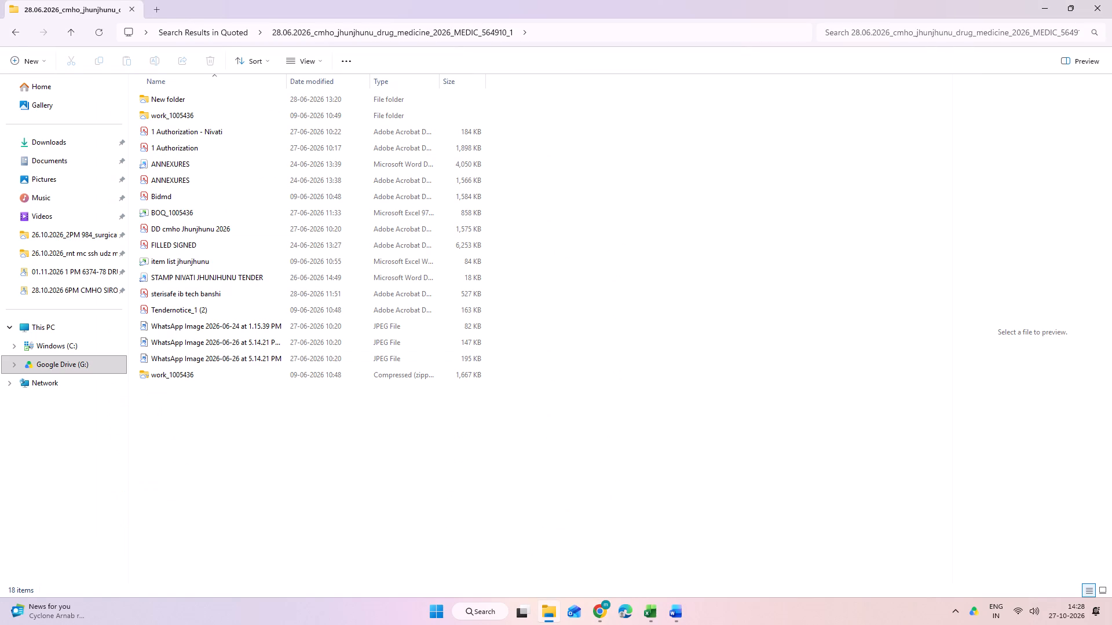
double_click(173, 116)
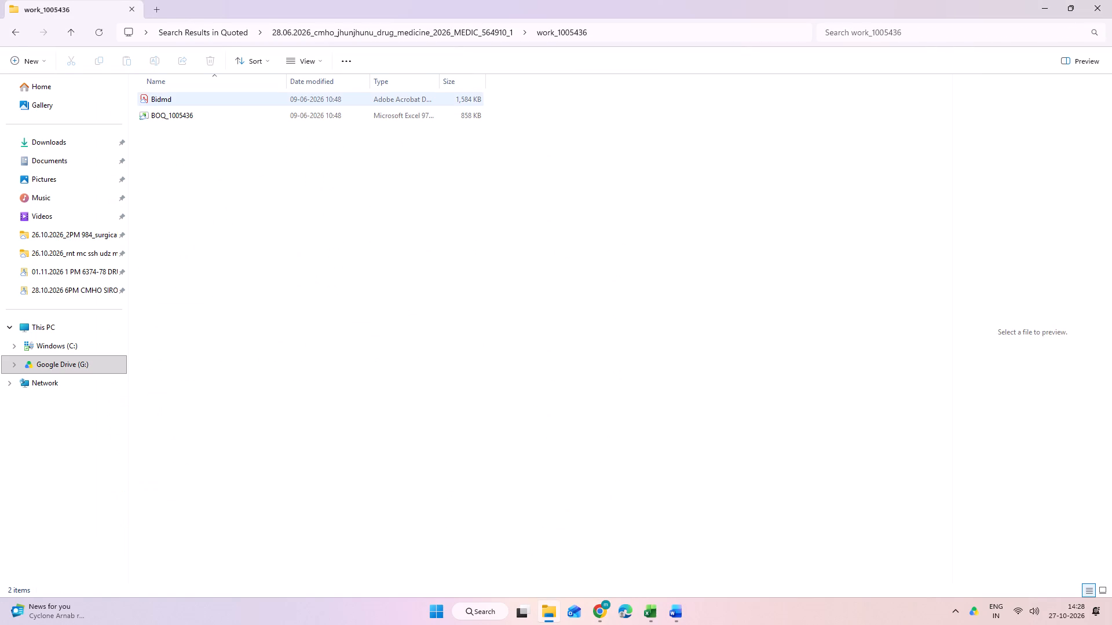
click(202, 104)
drag(167, 102, 58, 147)
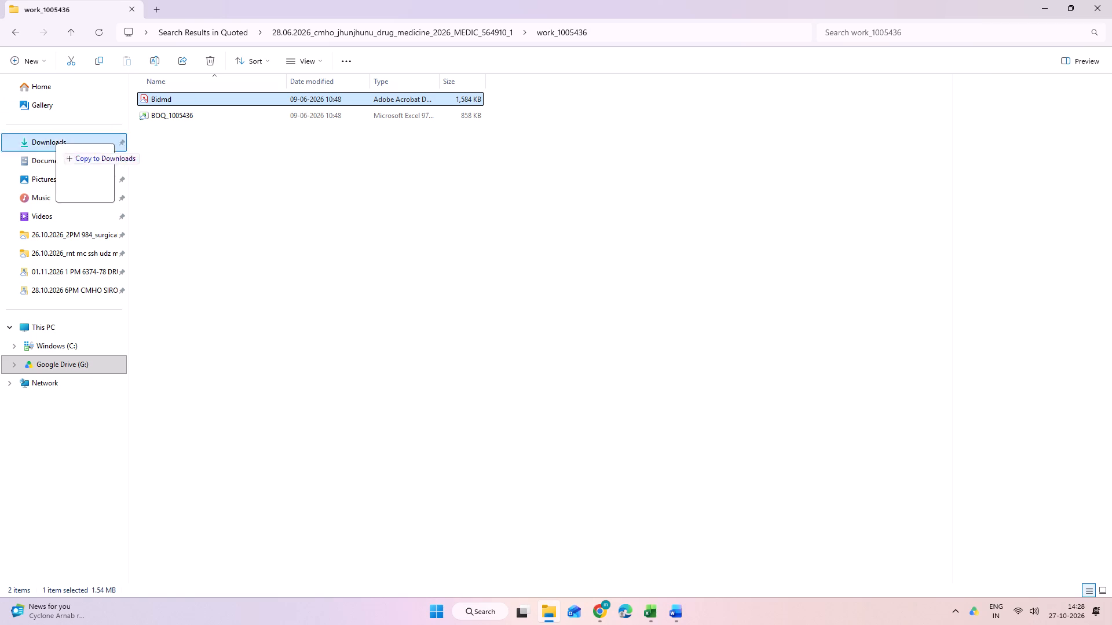
drag(58, 147, 63, 163)
Open the Documents folder and sort its contents by date modified.
double_click(63, 163)
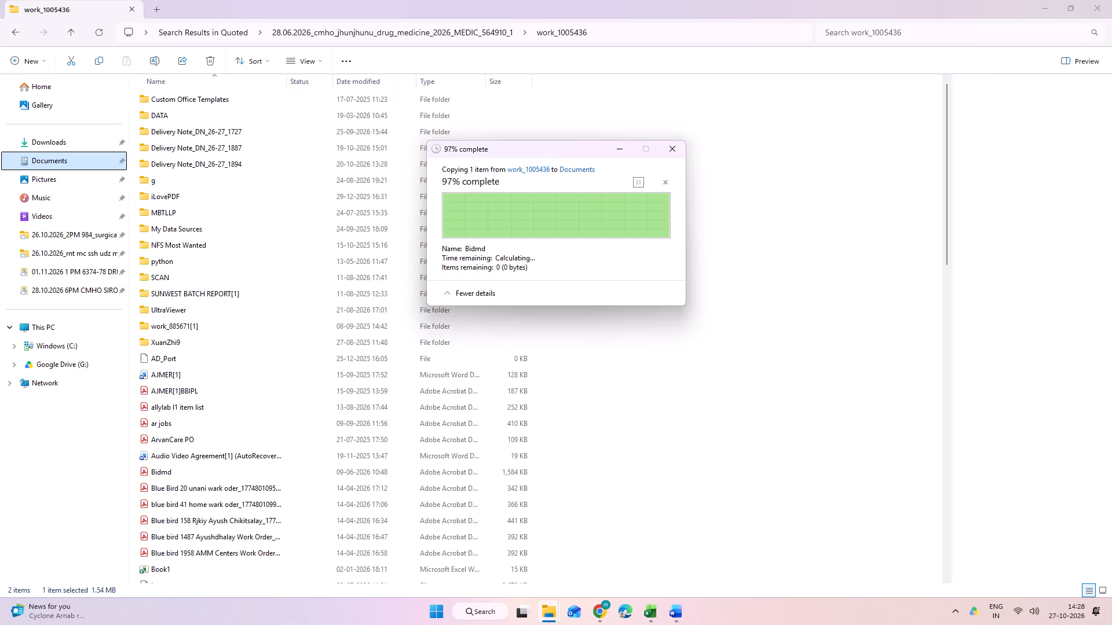
click(676, 223)
scroll(676, 223, down, 11)
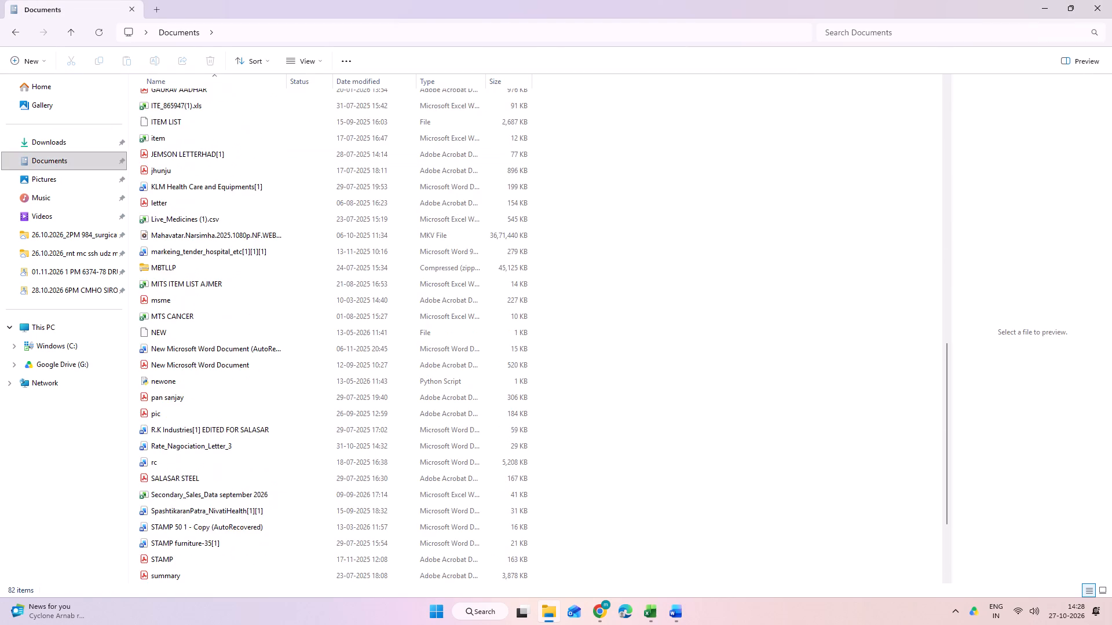
scroll(676, 223, down, 6)
right_click(666, 201)
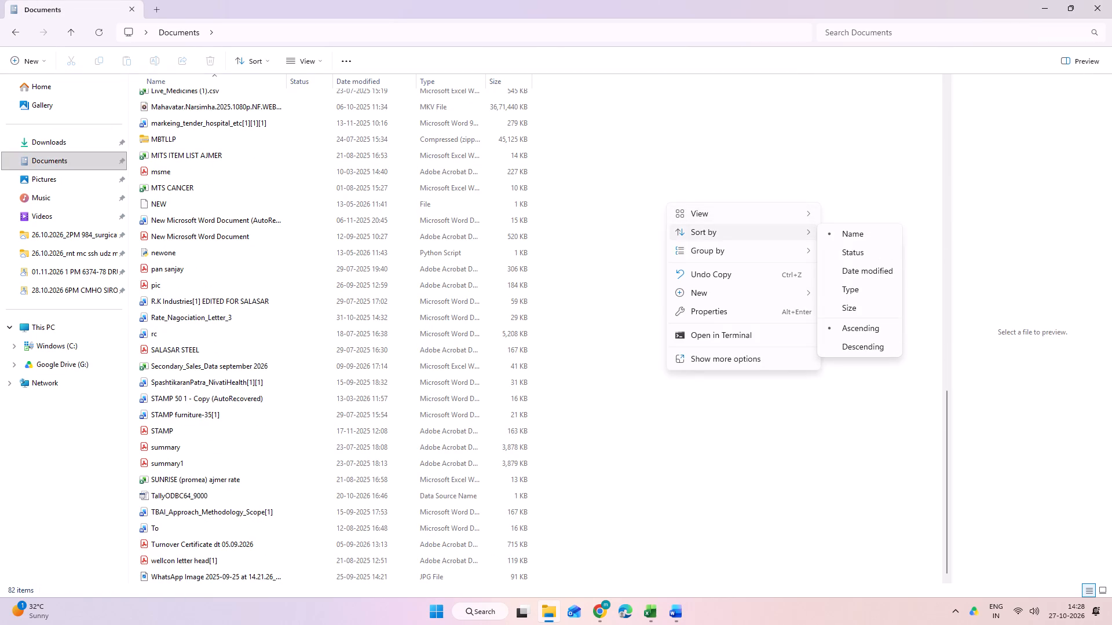
click(866, 267)
scroll(606, 181, up, 6)
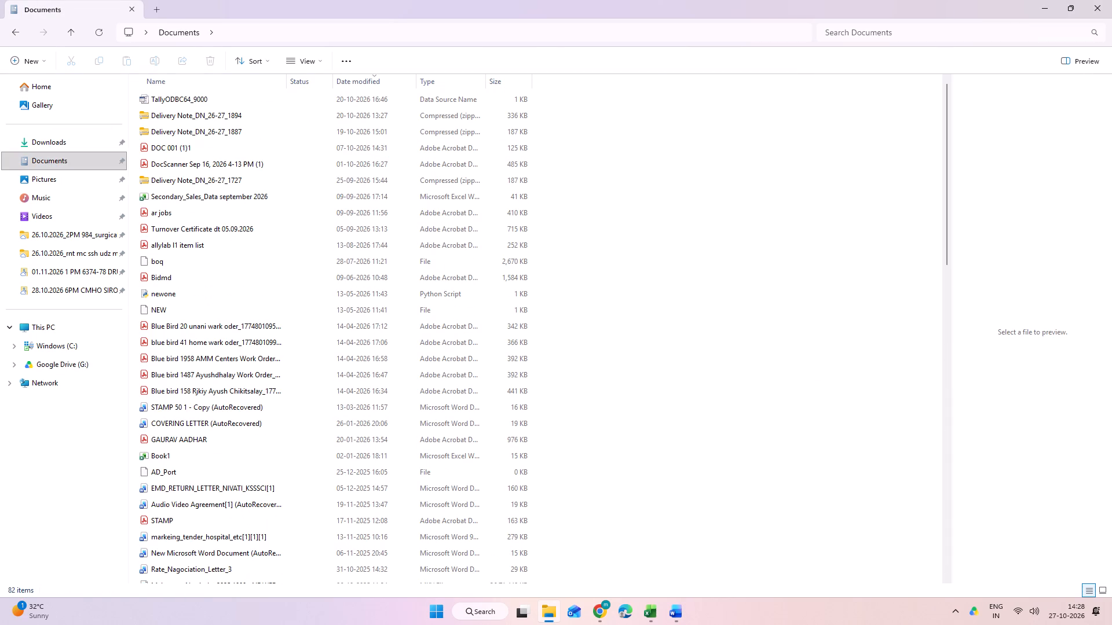
scroll(315, 185, up, 5)
Group the Documents files by type, sort them by date modified within the groups, and return to the work_1005436 folder.
right_click(620, 135)
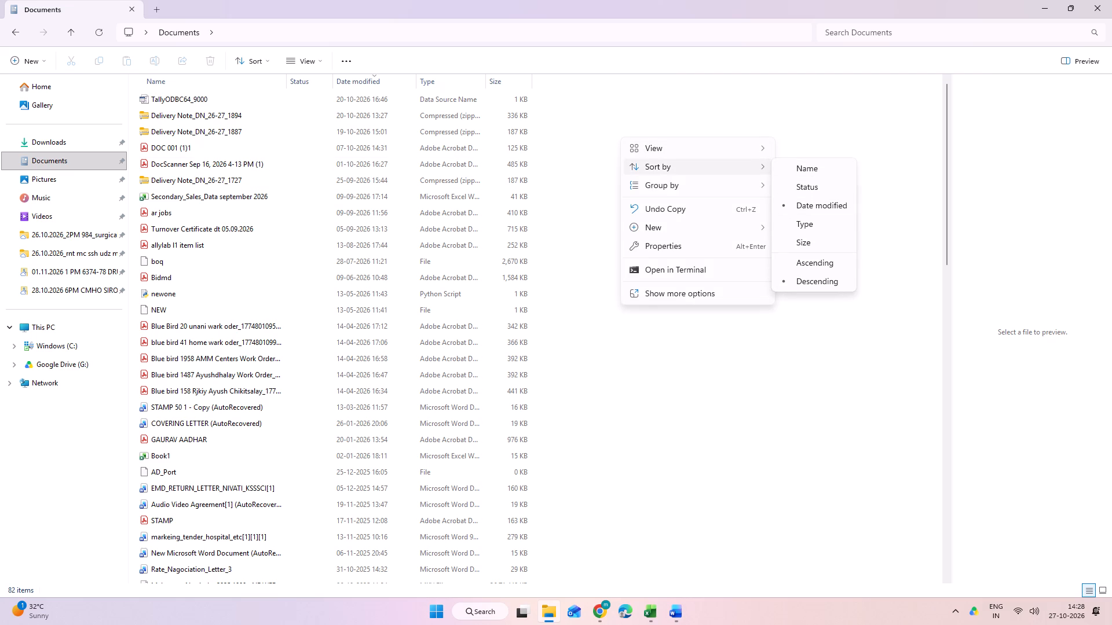
click(789, 245)
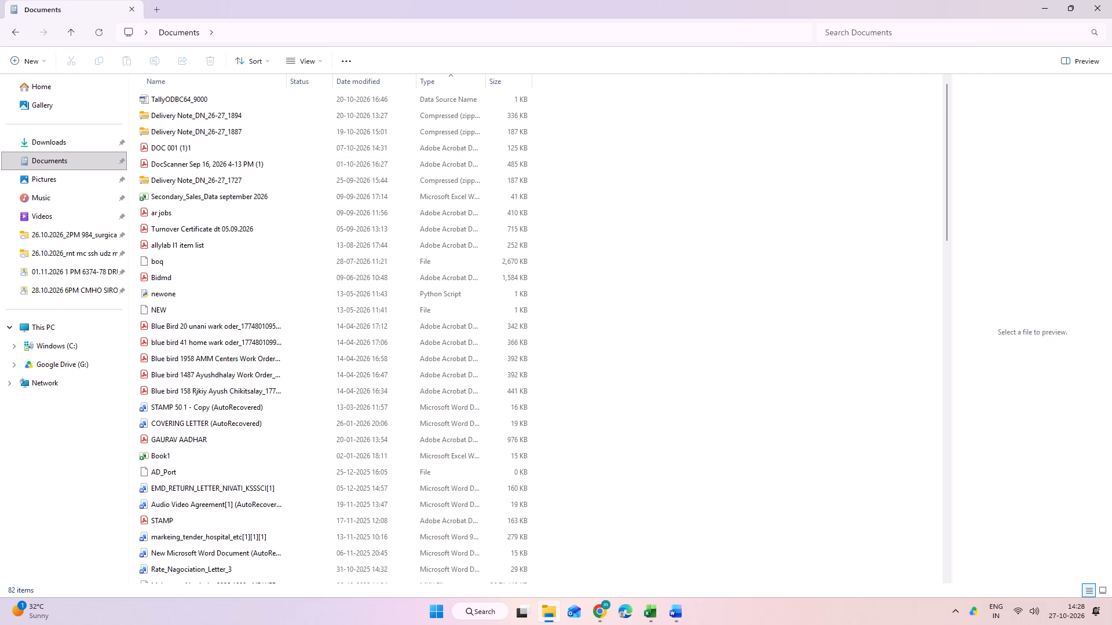
right_click(639, 155)
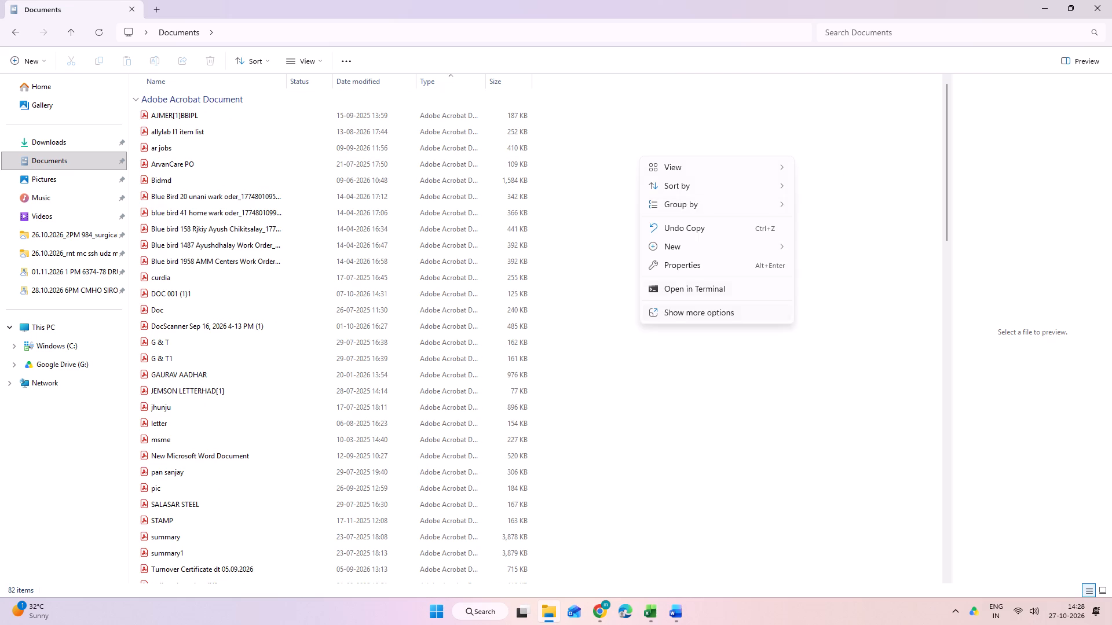
click(680, 310)
click(670, 209)
right_click(632, 168)
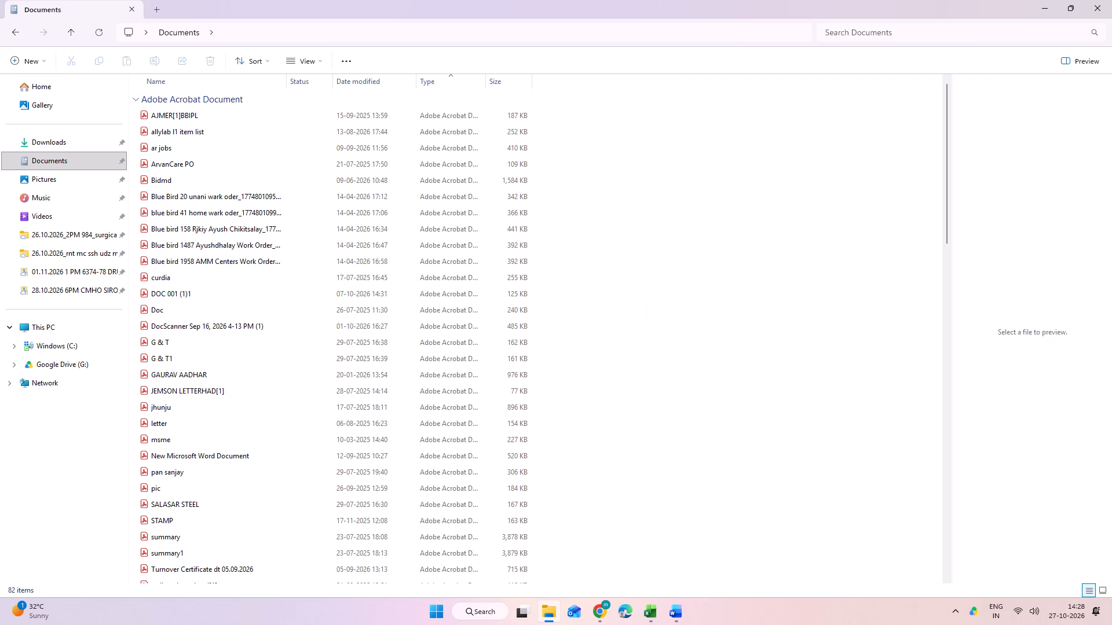
click(830, 236)
click(291, 116)
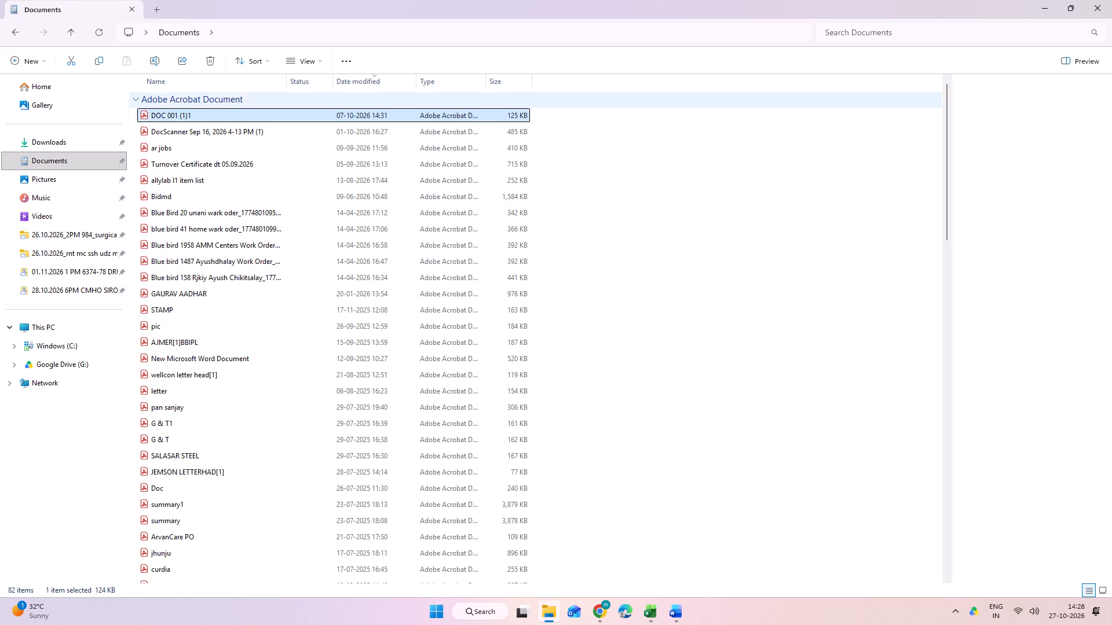
click(6, 31)
click(12, 33)
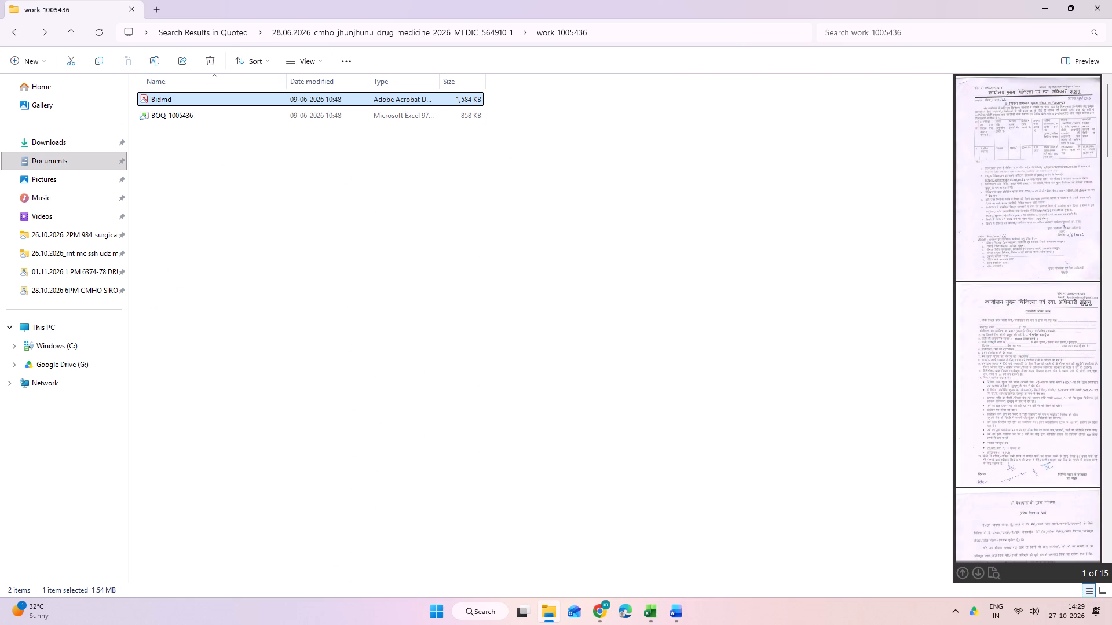
In Chrome's file chooser, search Tenders' Ongoing (Awarded) folder for JHUN and open the TEN048 Jhunjhunu lab reagents folder.
key(alt+Tab)
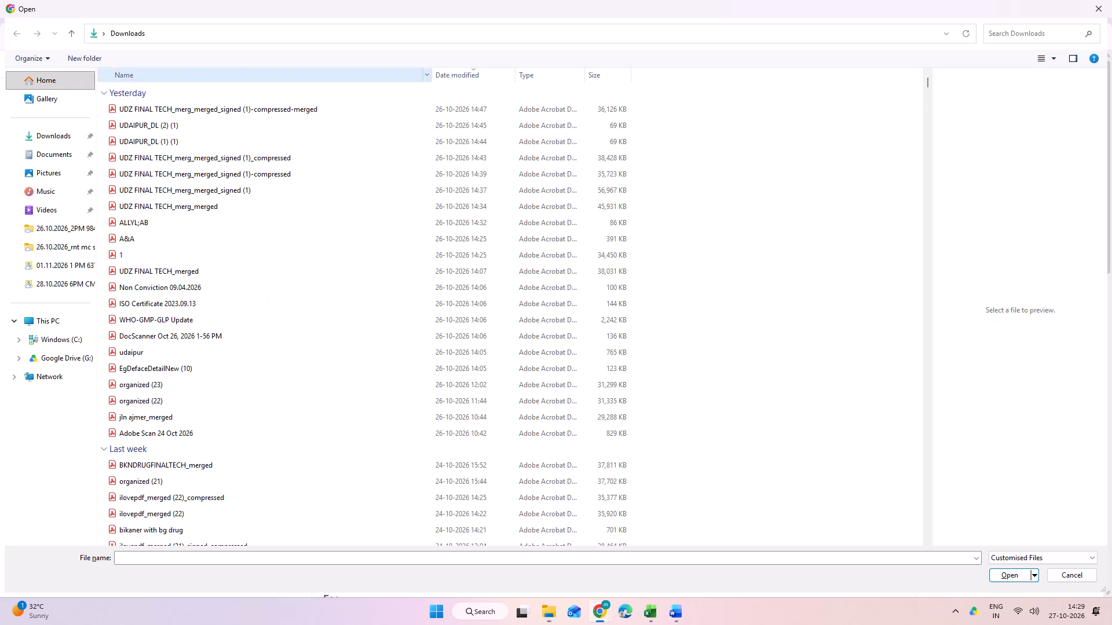
click(73, 250)
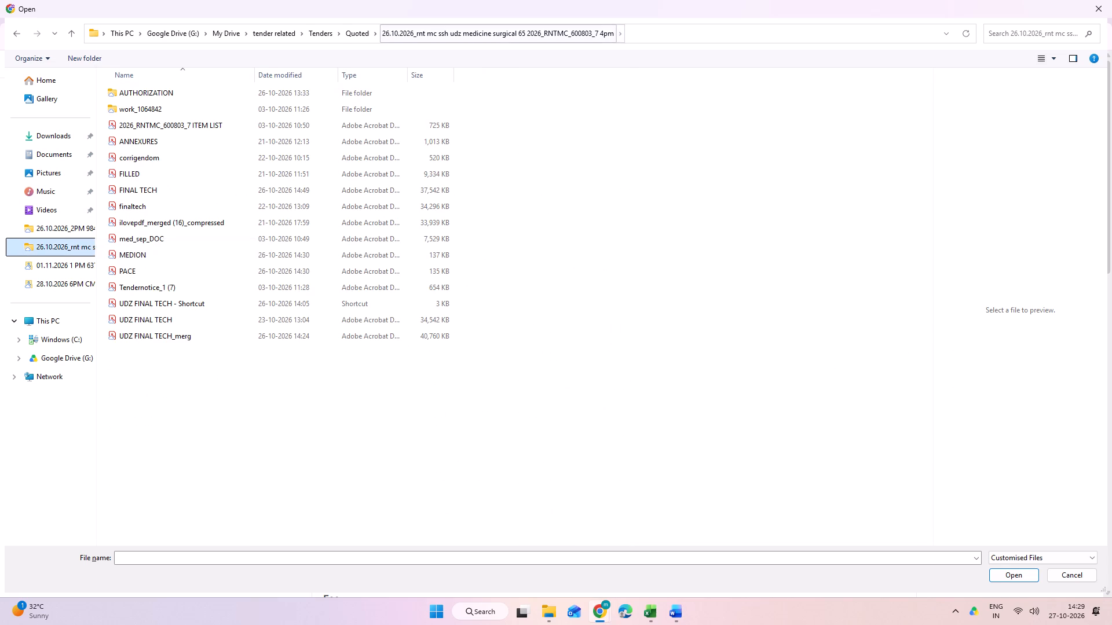
click(328, 37)
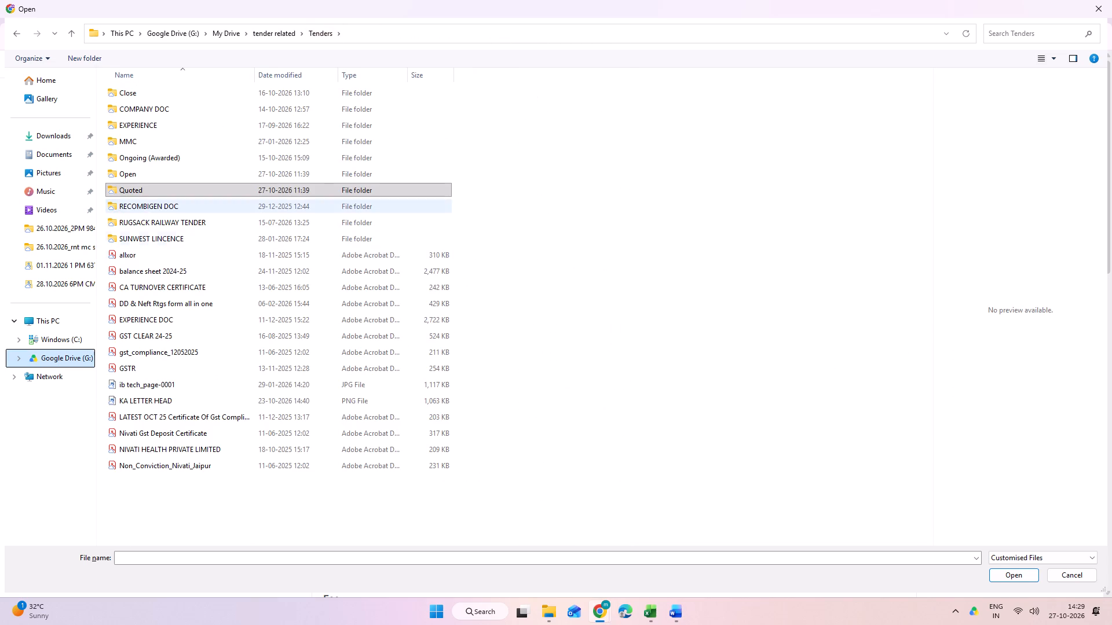
double_click(170, 161)
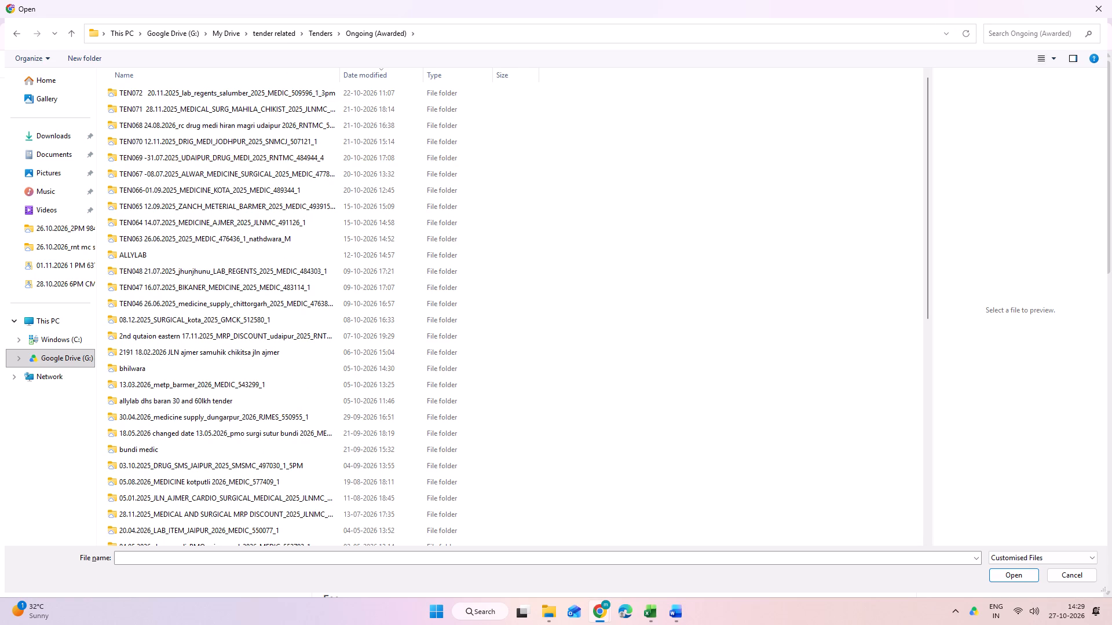
click(1033, 37)
text(JHUN)
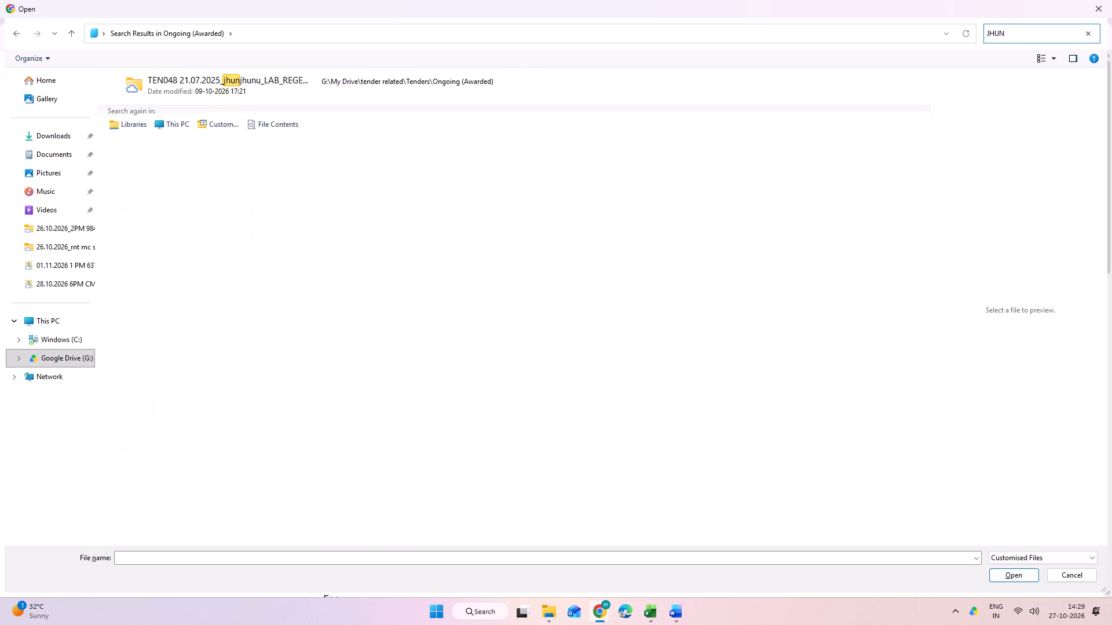
double_click(192, 80)
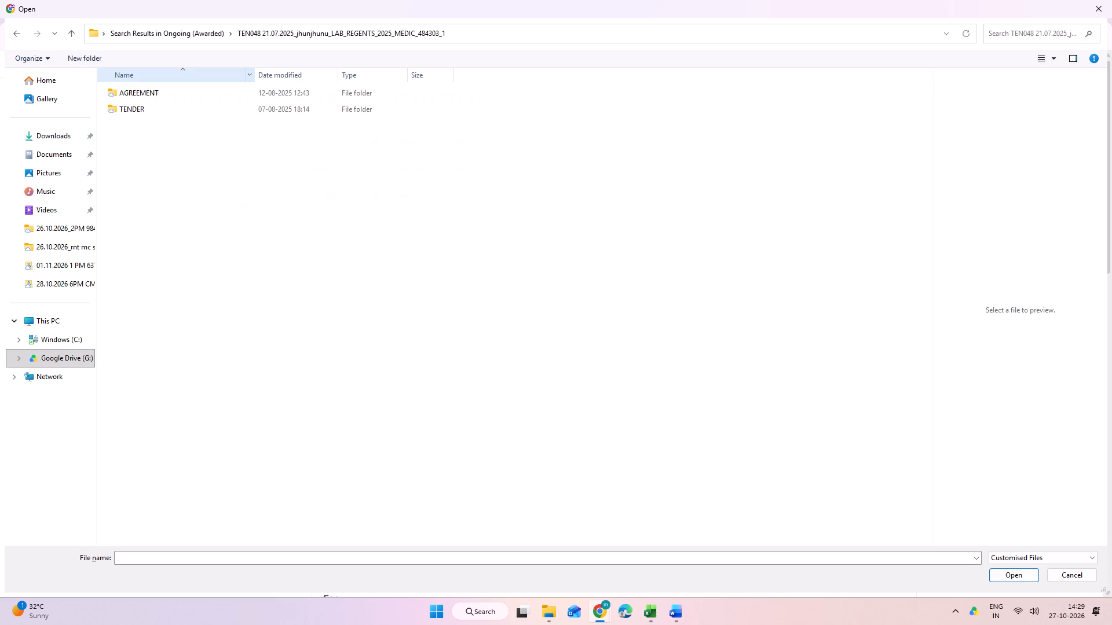
Examine the TEN048 TENDER folder and its work_864544 subfolder for the tender document.
double_click(159, 105)
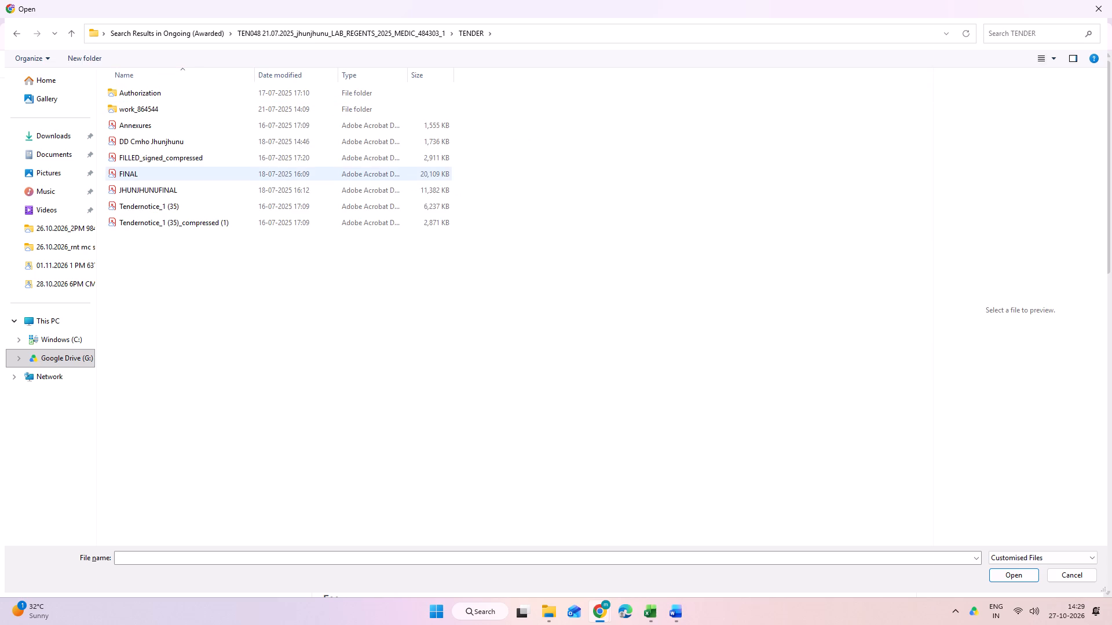
double_click(170, 114)
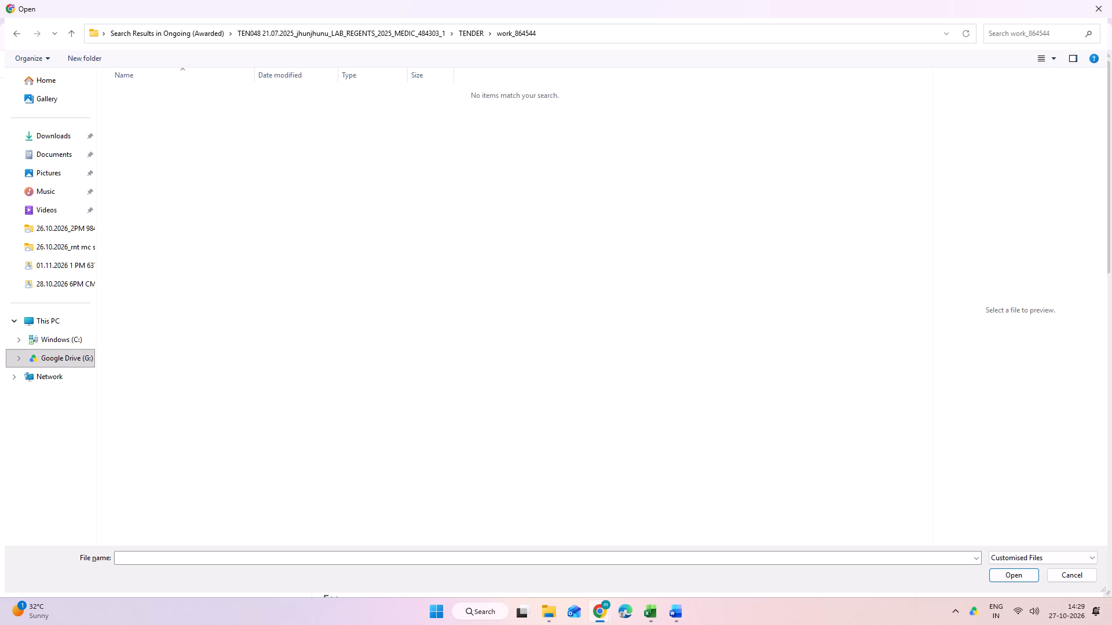
click(17, 35)
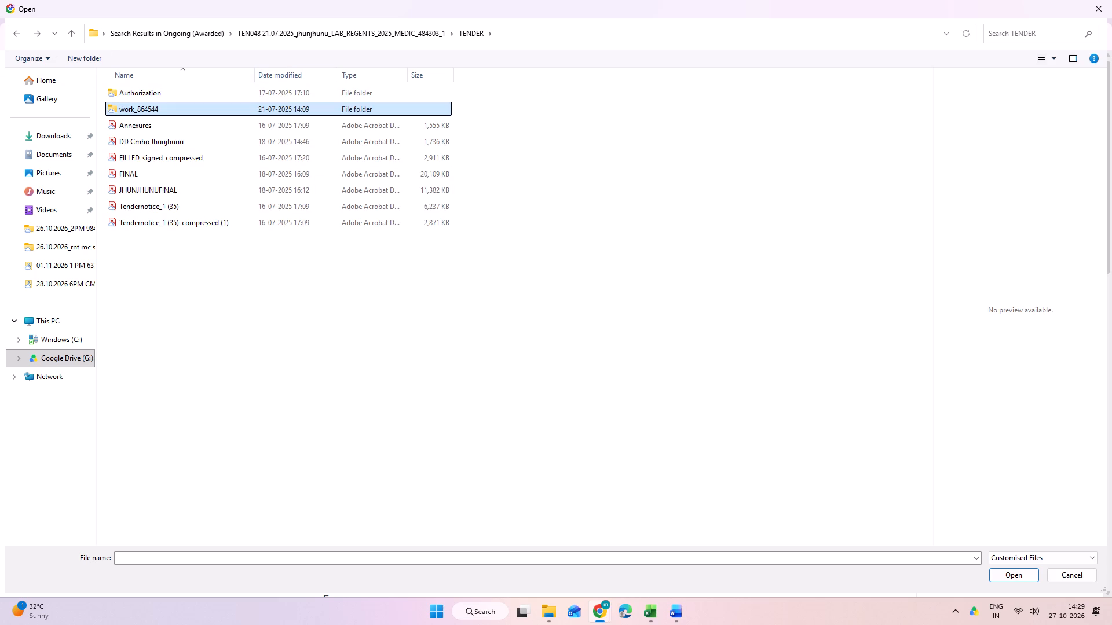
click(579, 32)
click(546, 155)
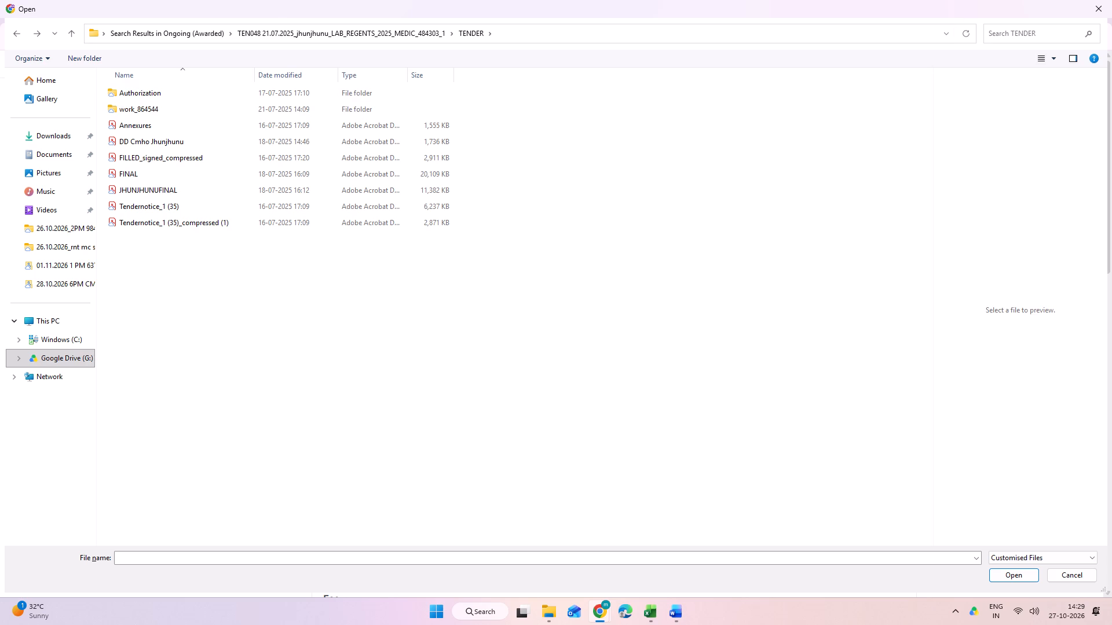
In File Explorer, return to the Quoted folder's search results and search there for TEN048 instead.
key(alt+Tab)
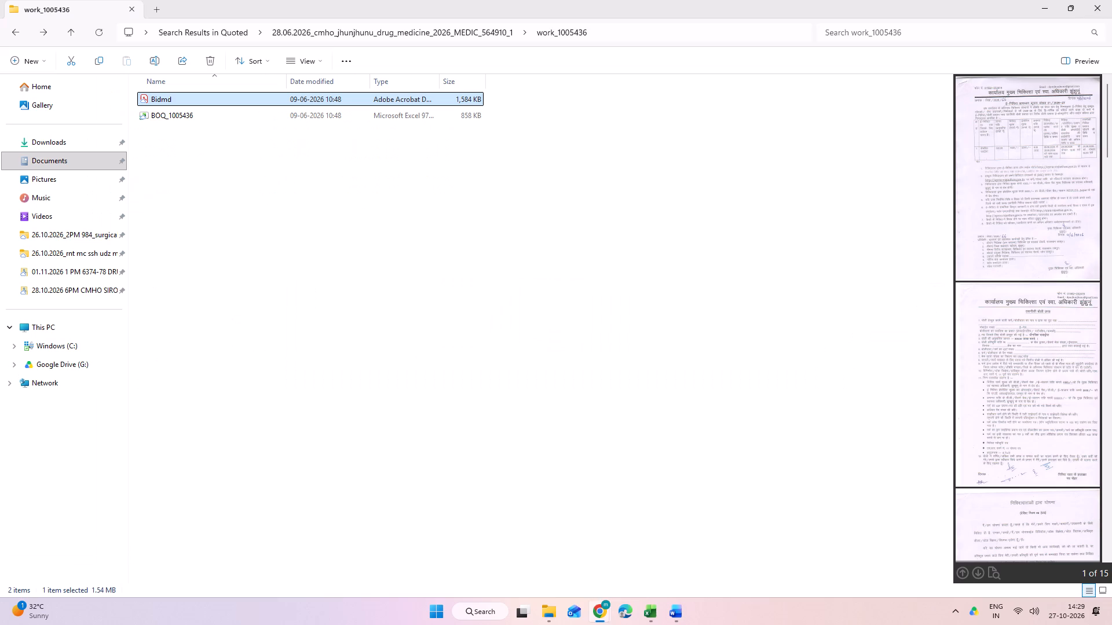
click(197, 33)
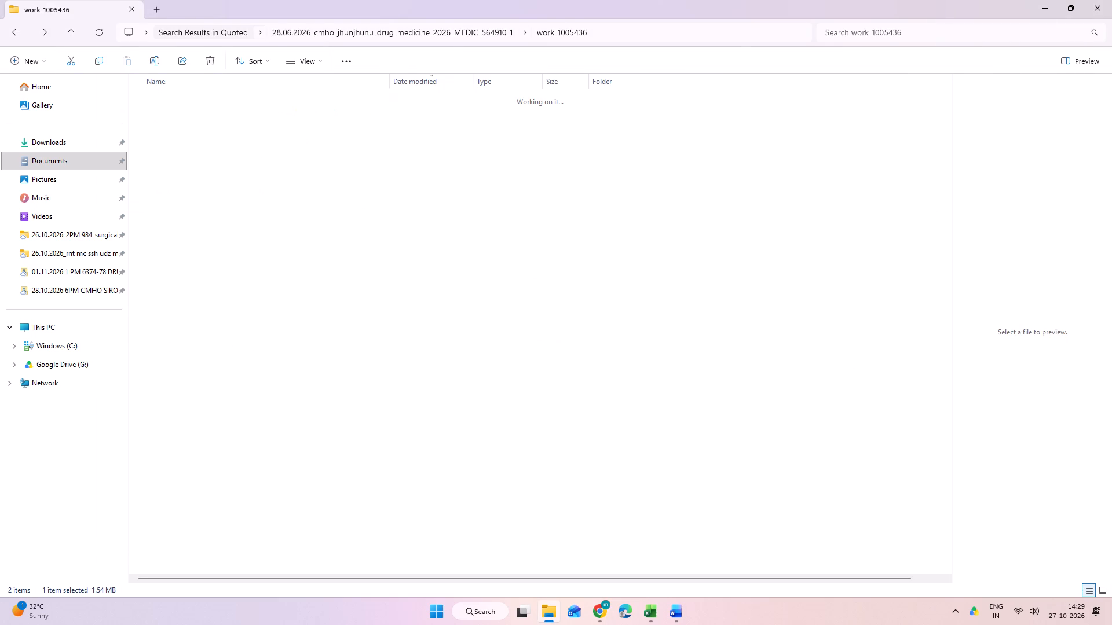
click(16, 34)
click(16, 34)
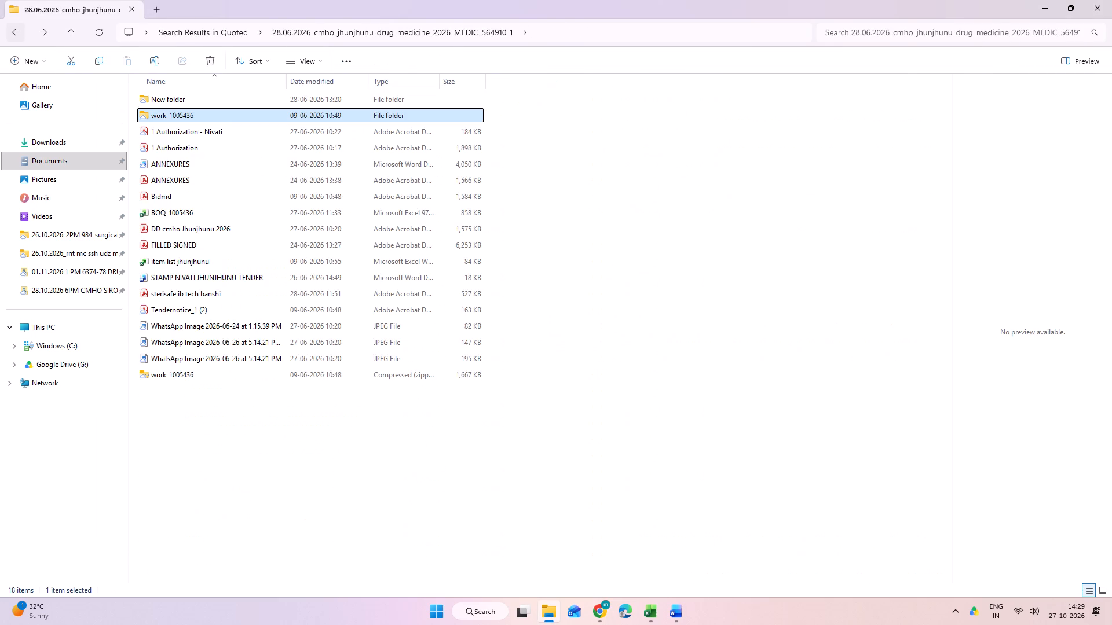
click(16, 34)
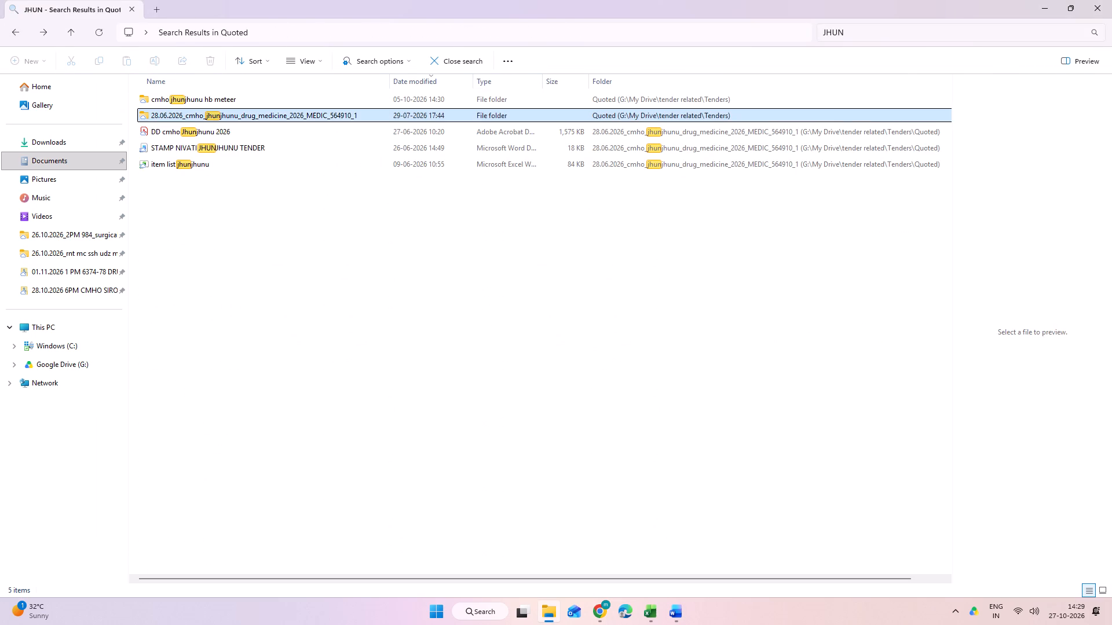
click(917, 34)
key(BackSpace)
key(BackSpace)
key(BackSpace)
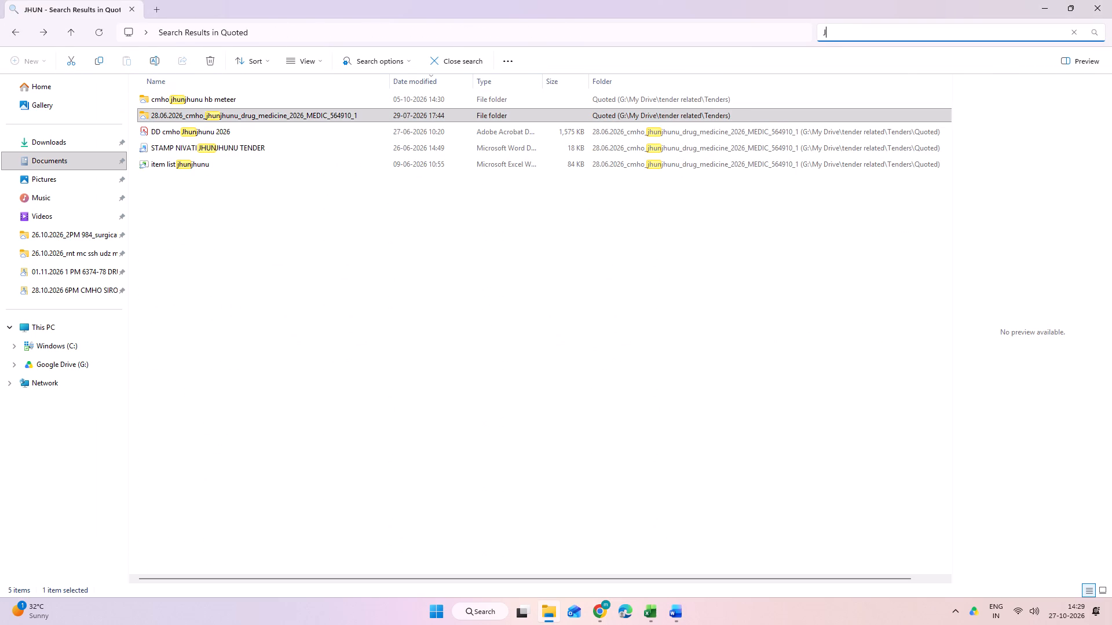
key(BackSpace)
text(TEN48)
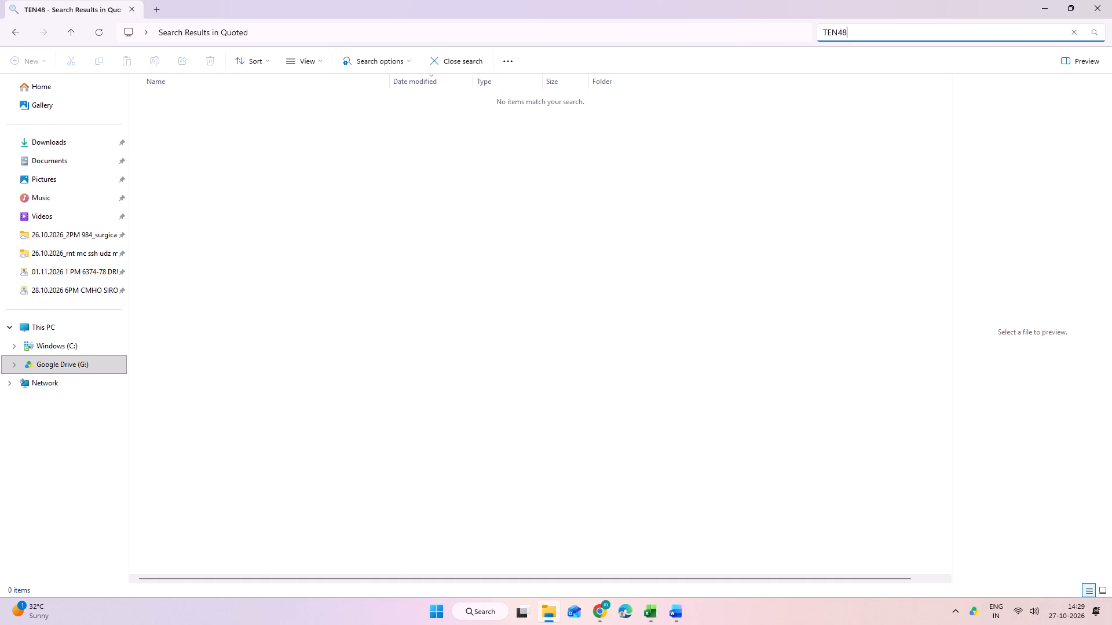
click(839, 33)
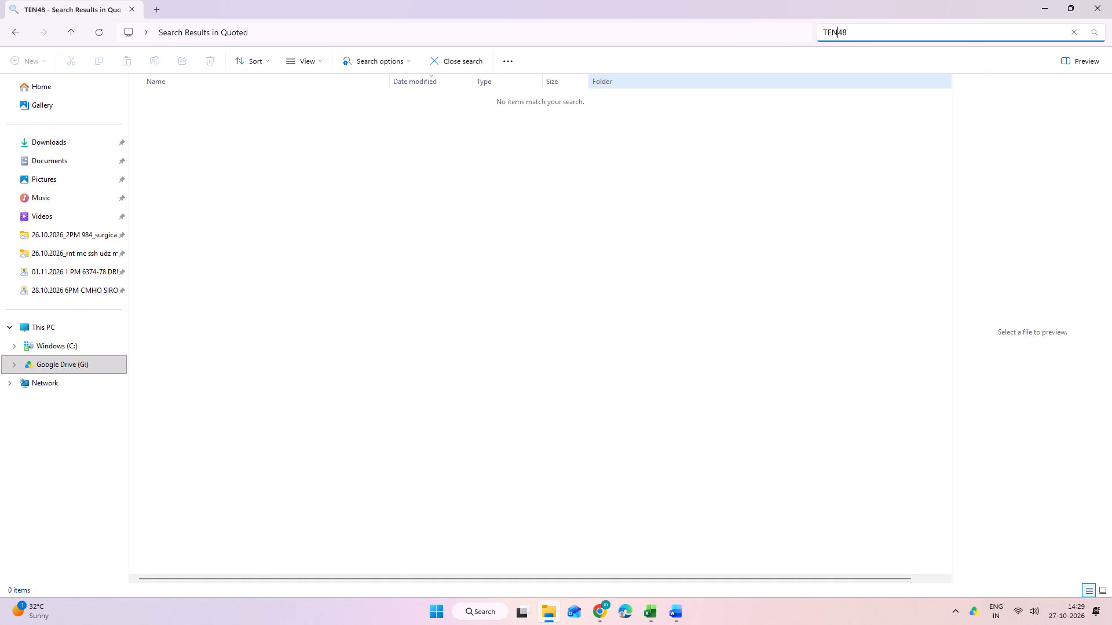
key(0)
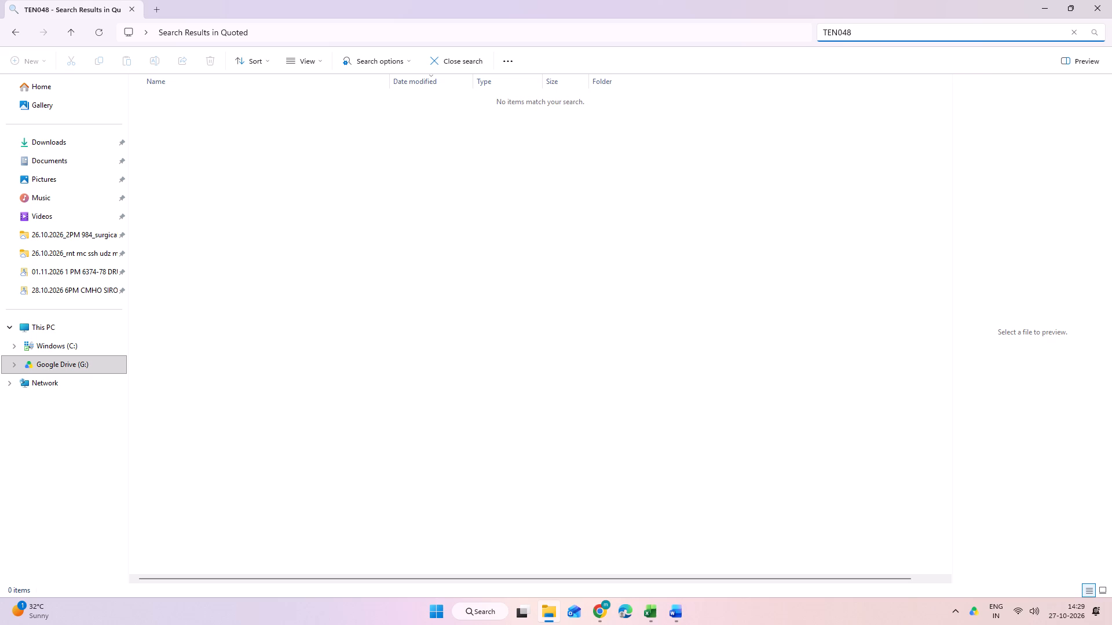
Search the whole Tenders folder for TEN048 and open the Jhunjhunu lab reagents folder dated 21.07.2025.
click(16, 35)
click(16, 35)
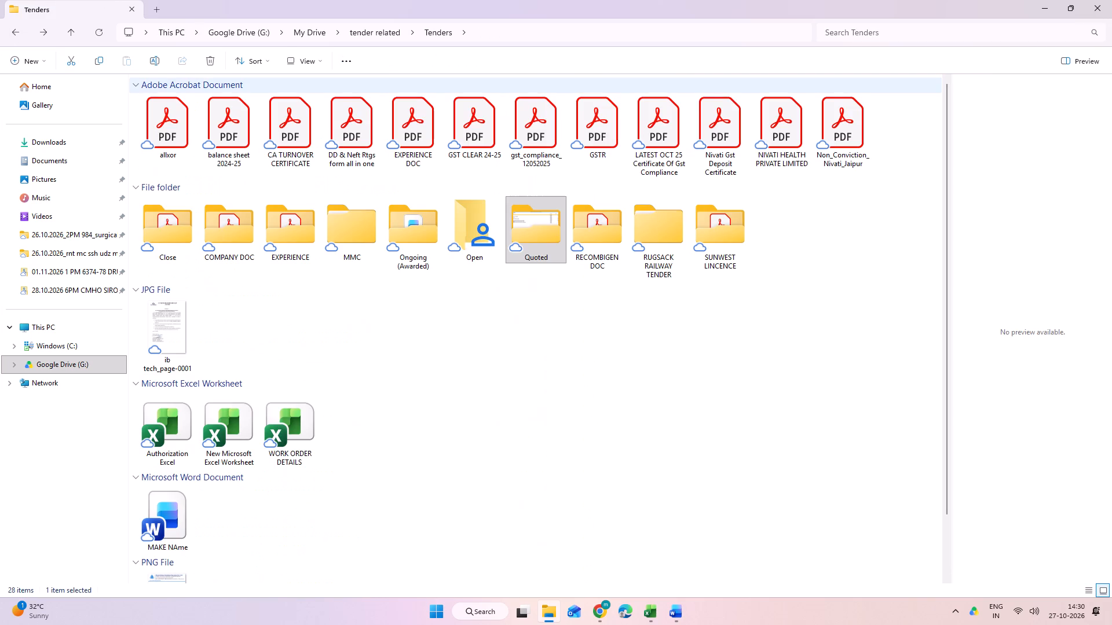
click(901, 32)
text(TEN)
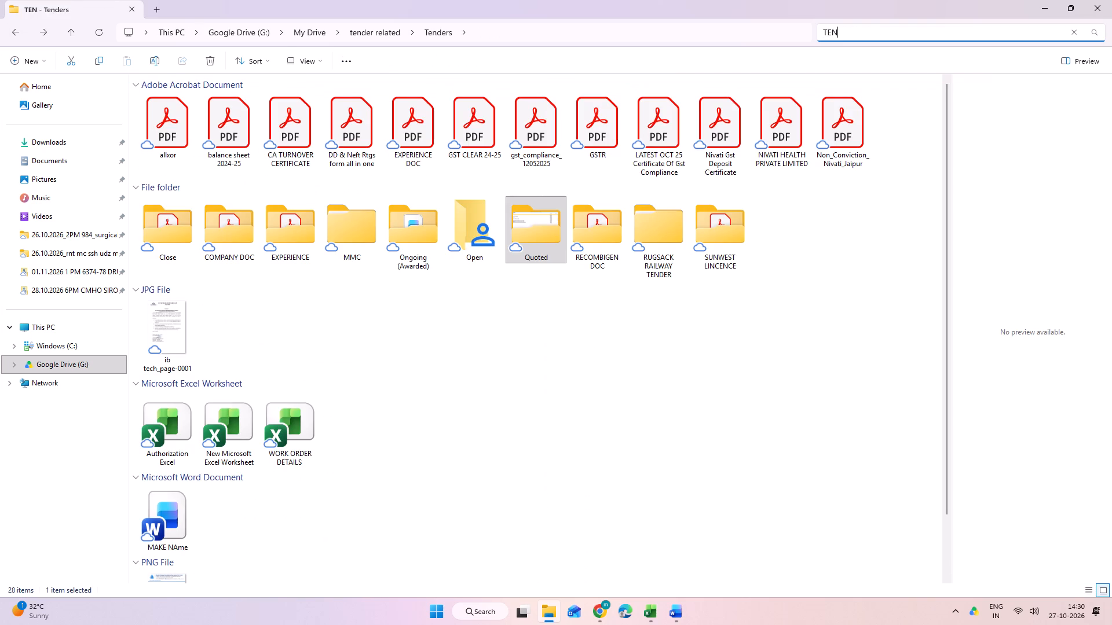
text(048)
double_click(234, 101)
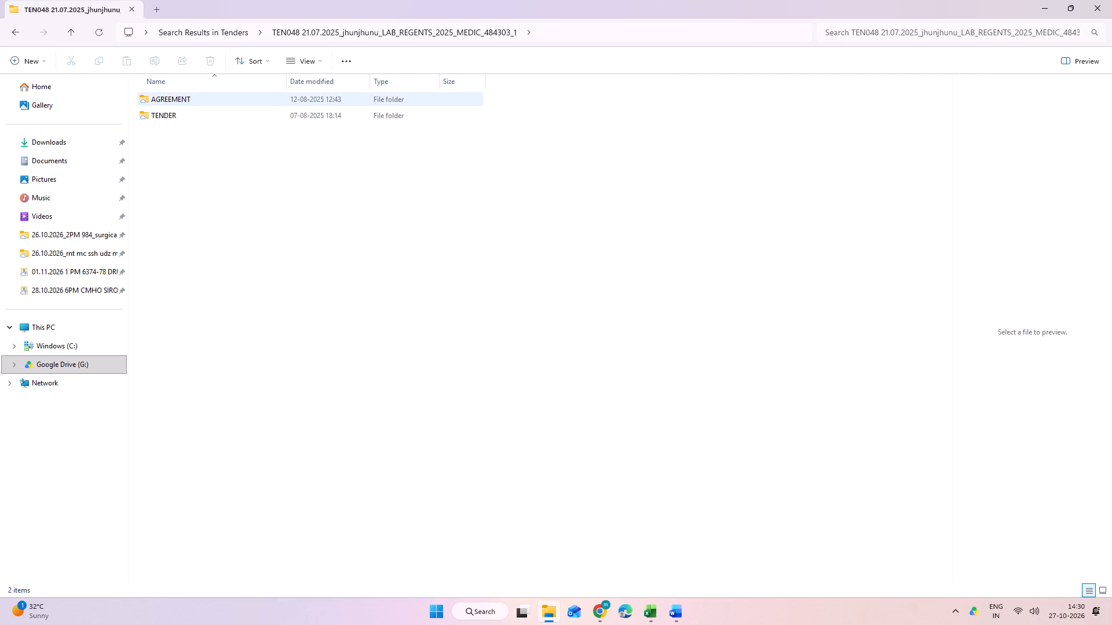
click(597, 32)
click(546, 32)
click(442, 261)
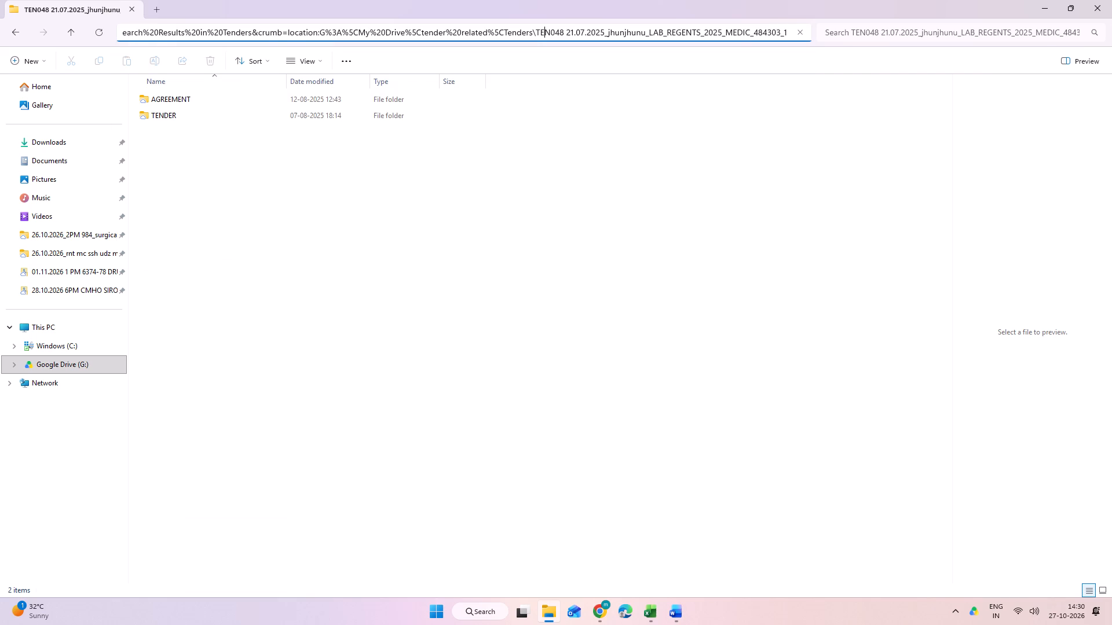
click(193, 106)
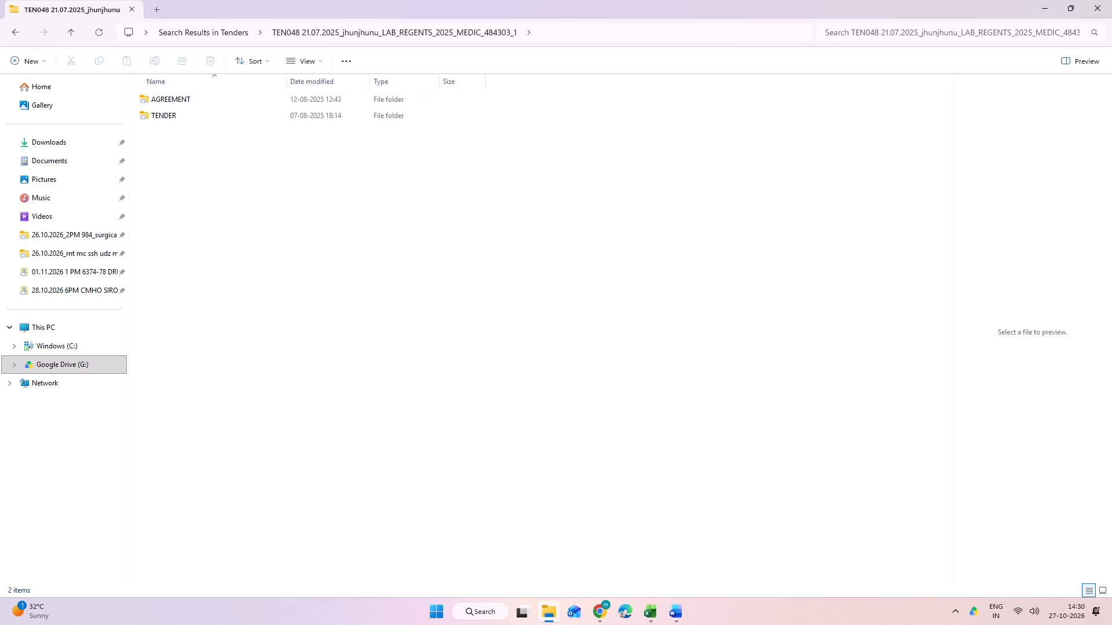
After checking TEN048's TENDER folder in File Explorer, switch to Chrome's file chooser and attach Tendernotice_1 (35) as the Tender Document.
double_click(192, 116)
double_click(200, 109)
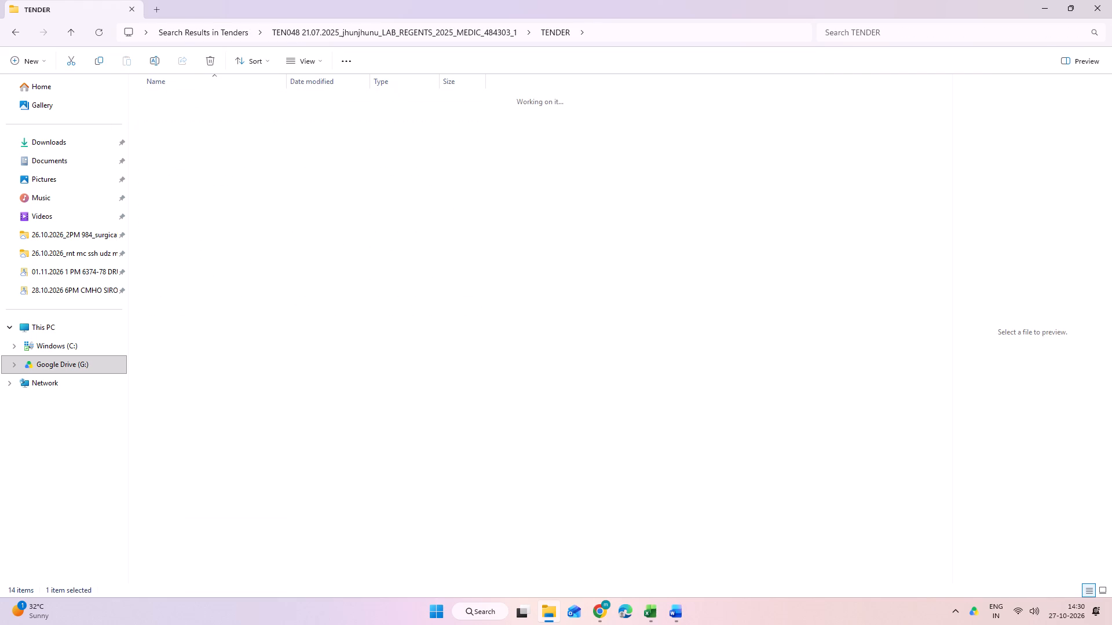
click(11, 29)
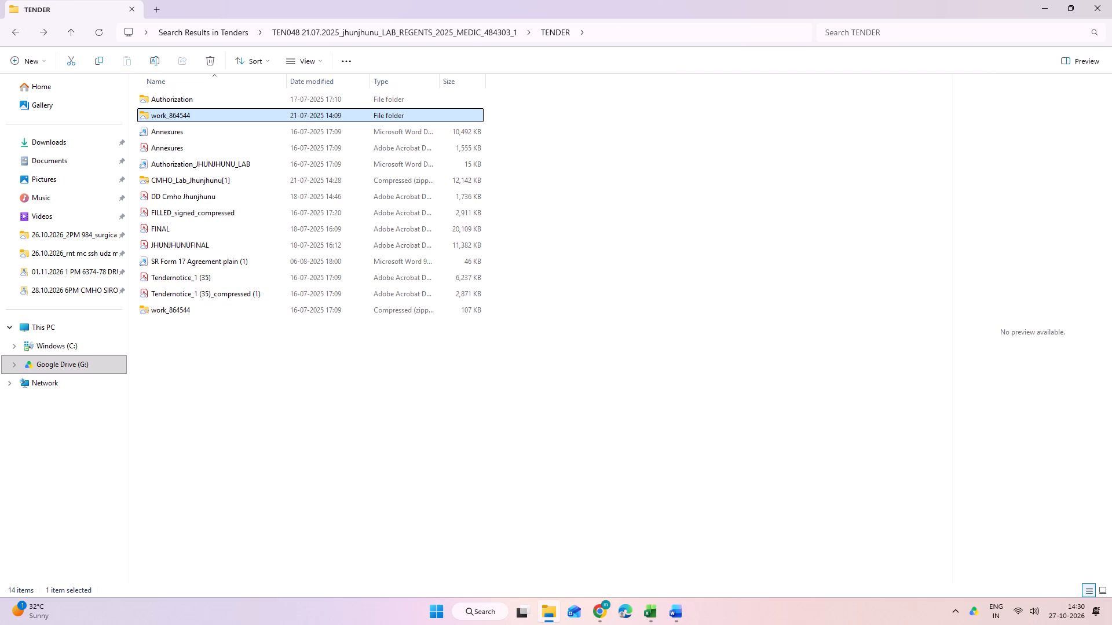
key(alt+Tab)
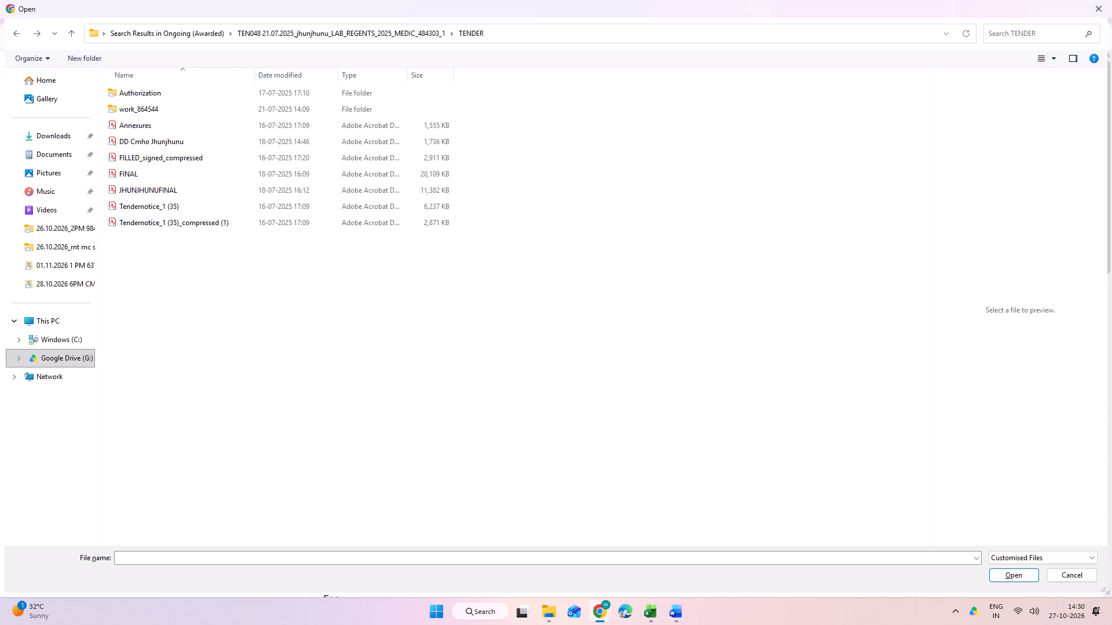
double_click(185, 210)
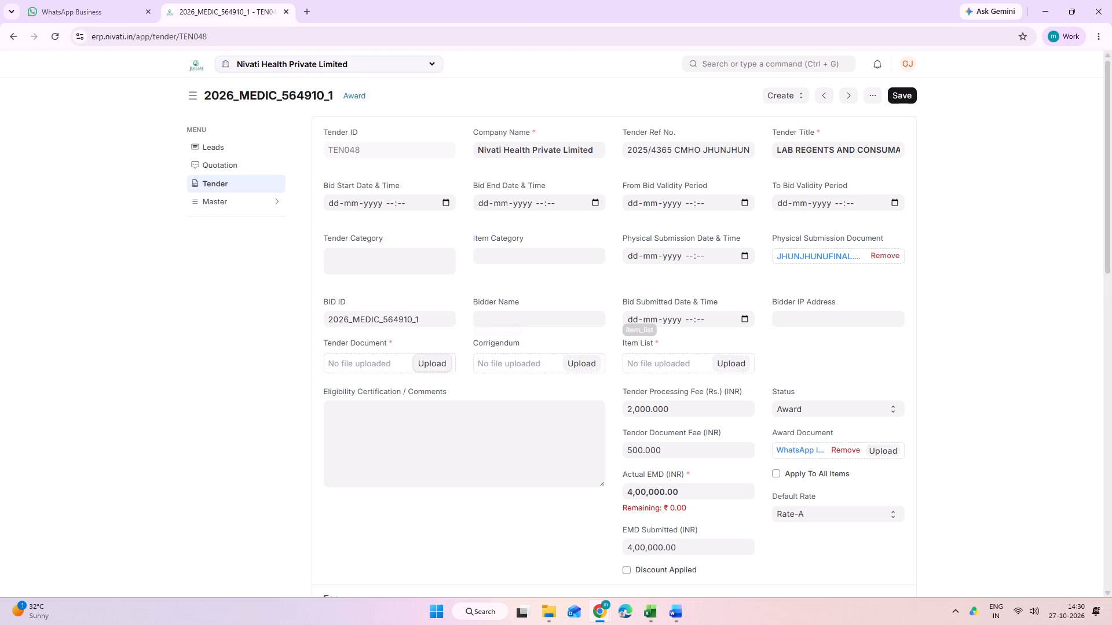
Upload BOQ_864544 from the TEN048 TENDER folder's work_864544 subfolder as the Item List.
click(736, 367)
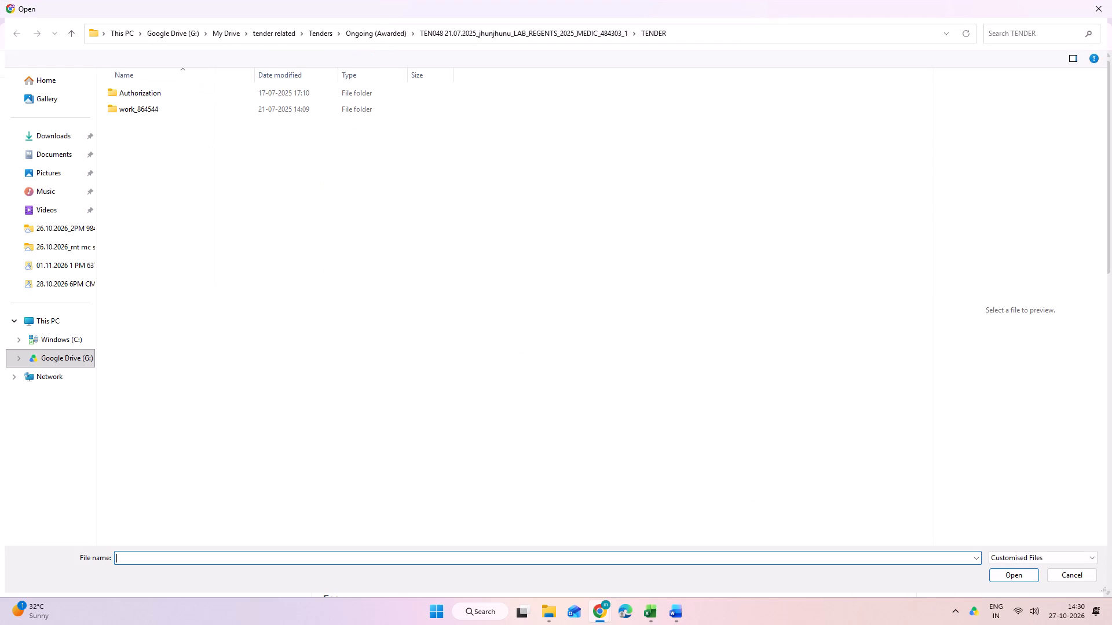
click(484, 31)
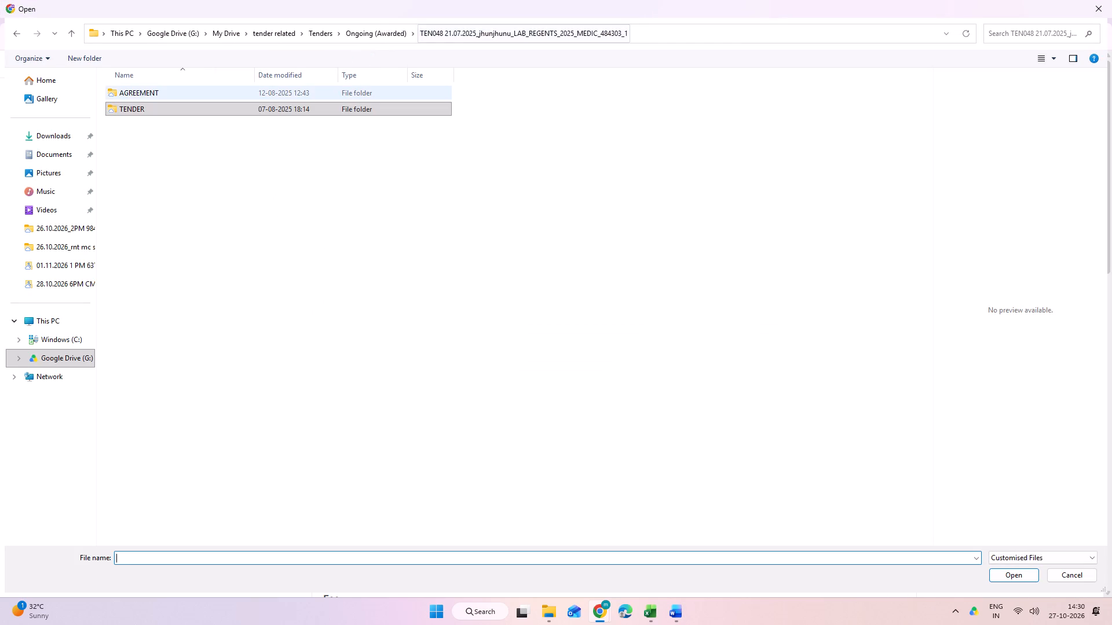
click(393, 32)
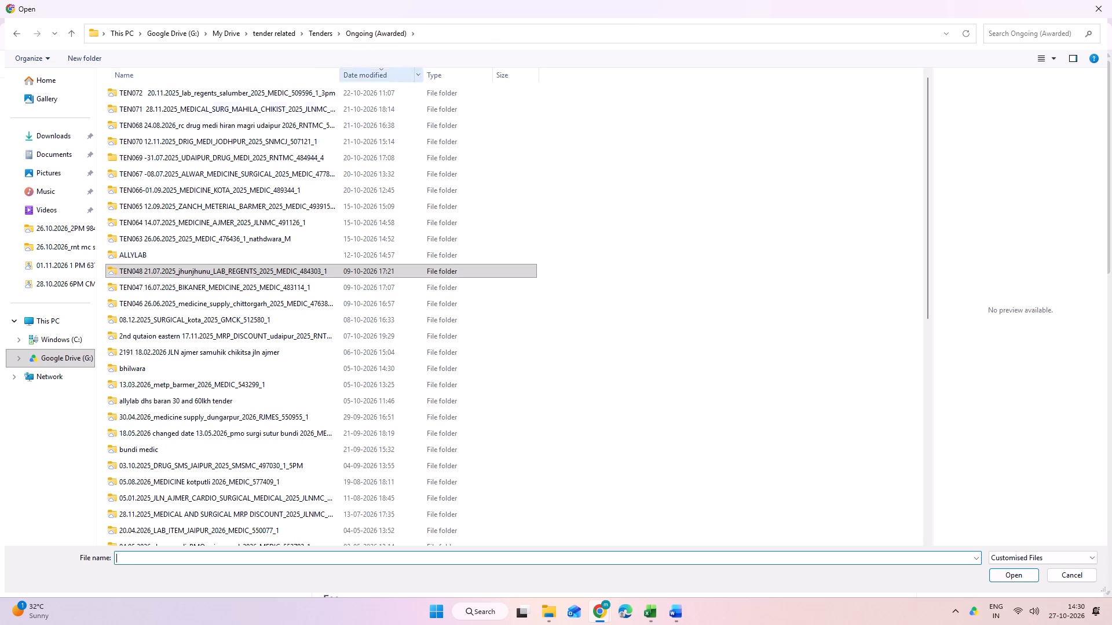
double_click(173, 267)
double_click(152, 105)
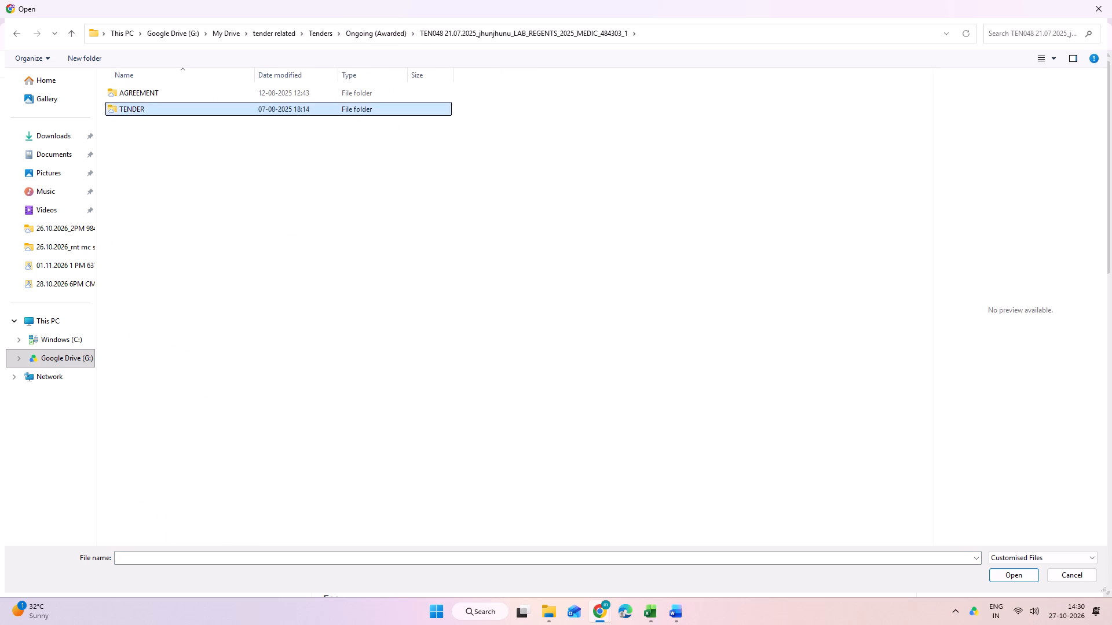
click(222, 238)
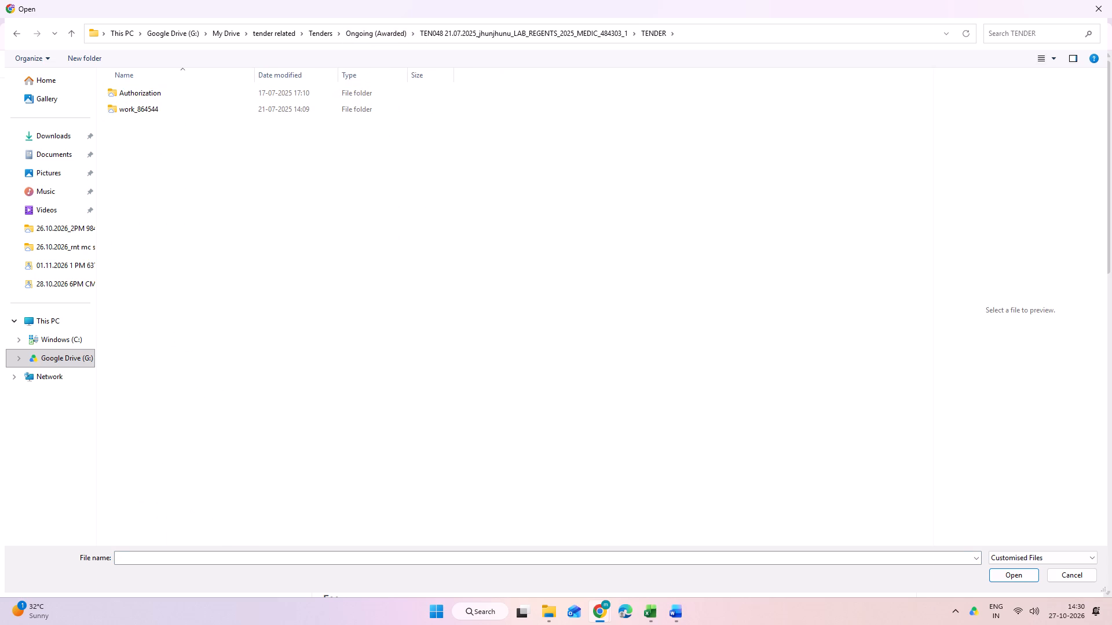
double_click(181, 108)
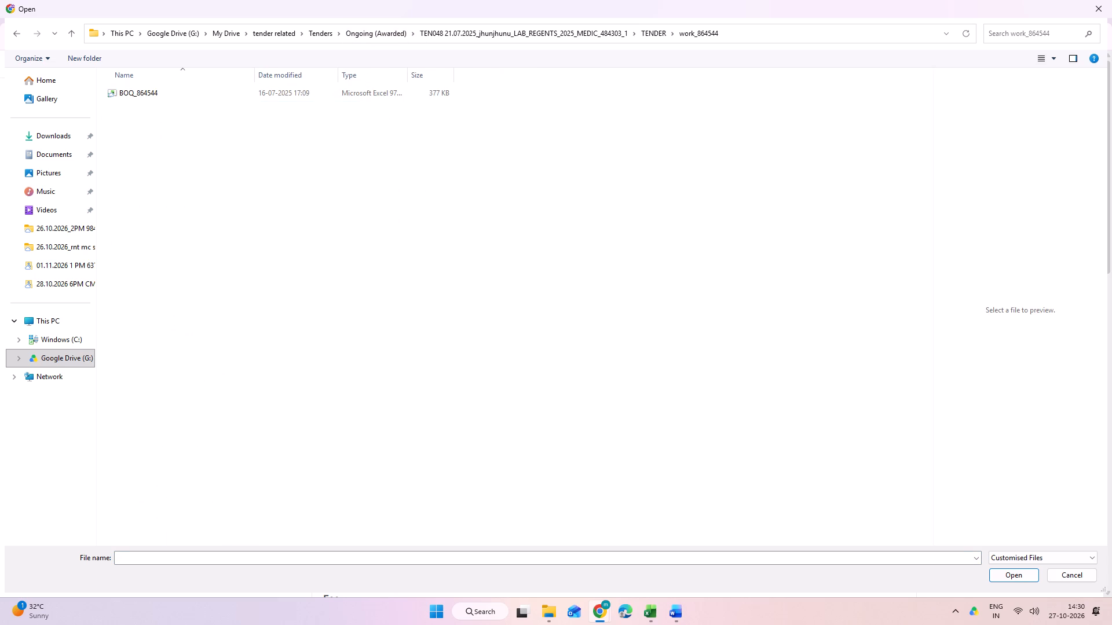
double_click(176, 98)
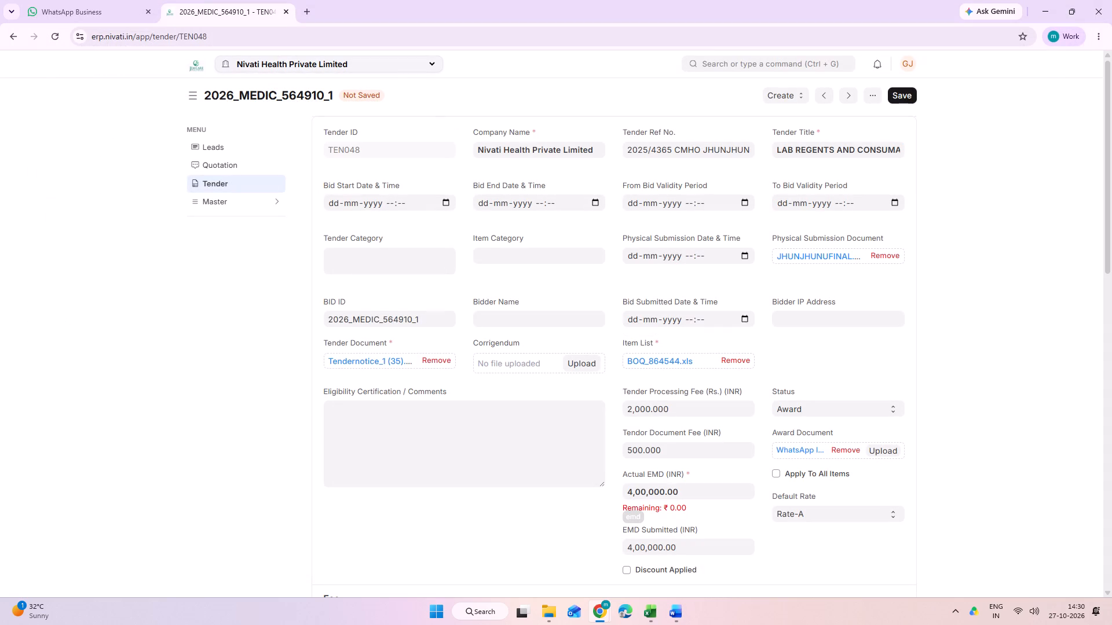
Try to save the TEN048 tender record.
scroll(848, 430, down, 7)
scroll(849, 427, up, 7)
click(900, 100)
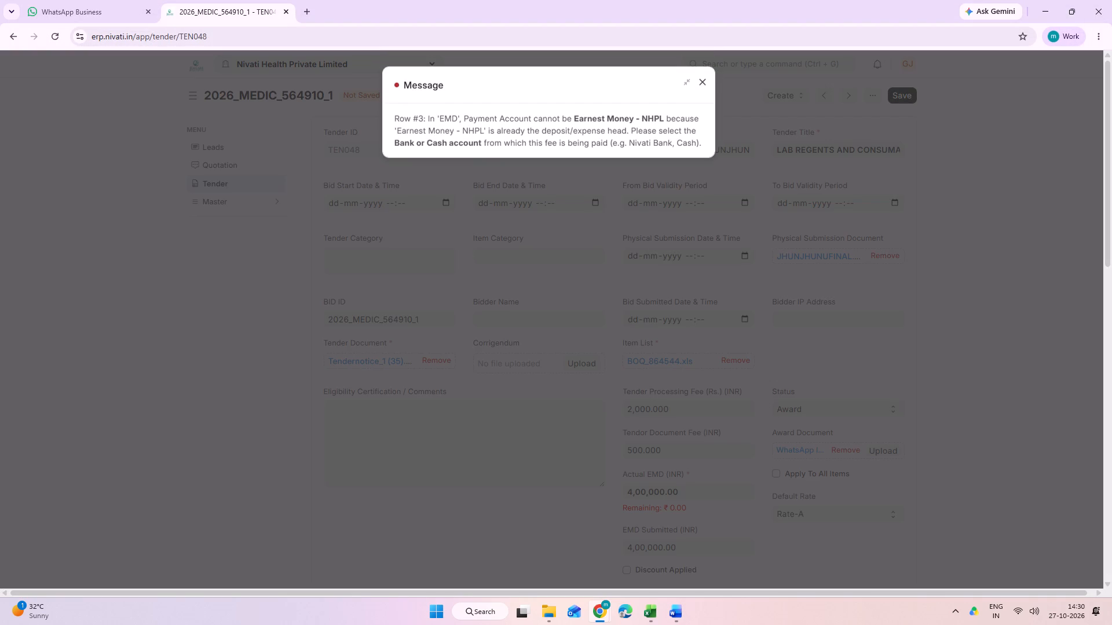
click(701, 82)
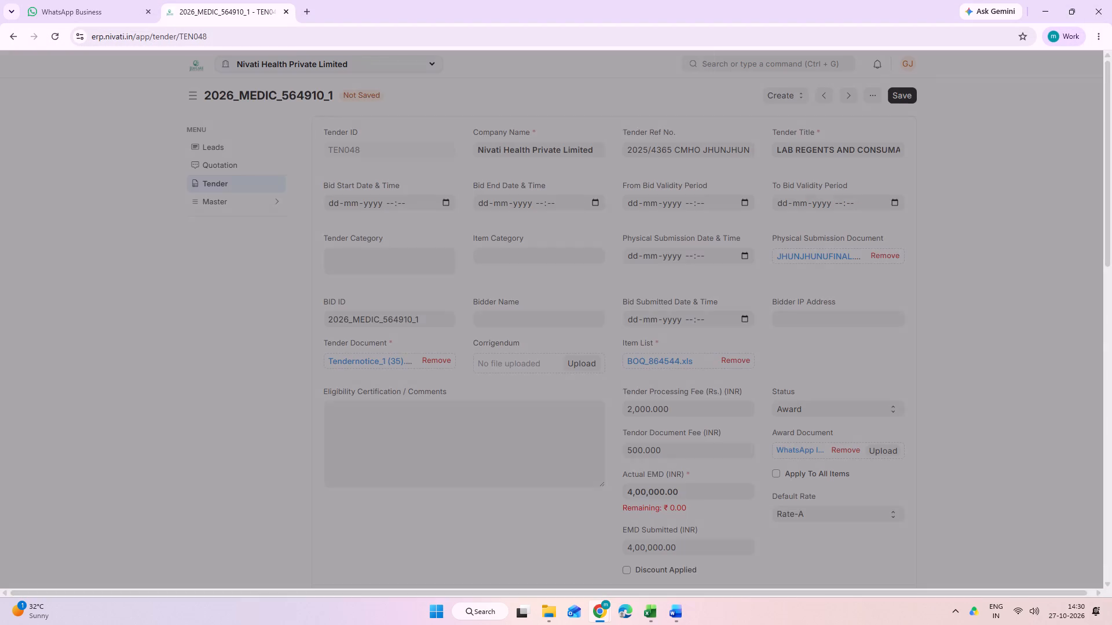
Clear the Account in the Fee table's EMD row and search the available accounts for EARNE, shortening the search to EAR.
scroll(788, 498, down, 5)
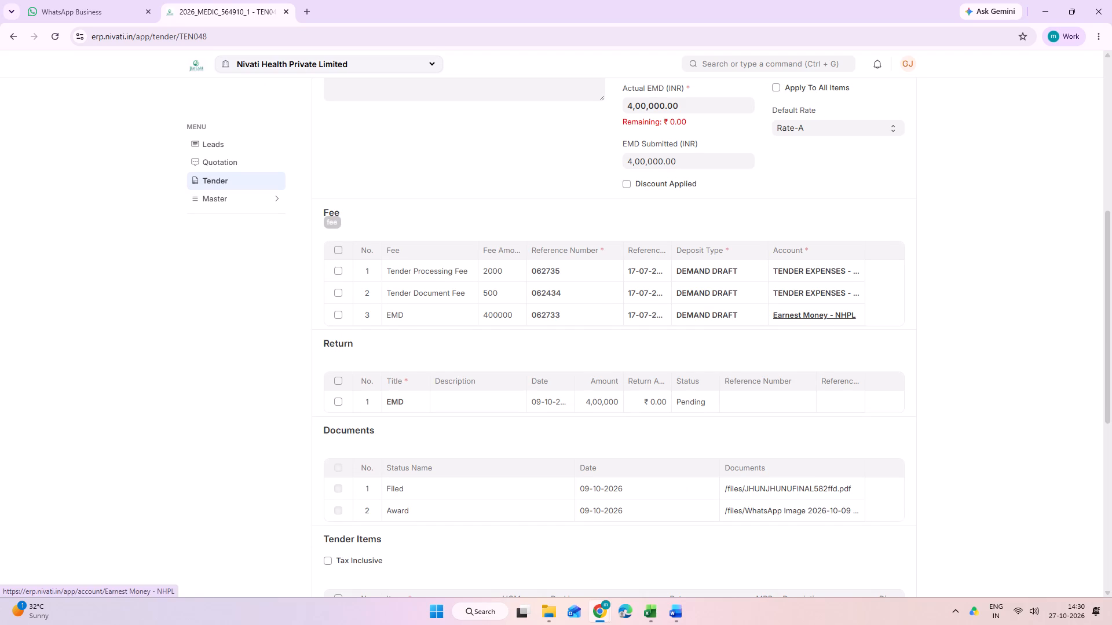
click(826, 310)
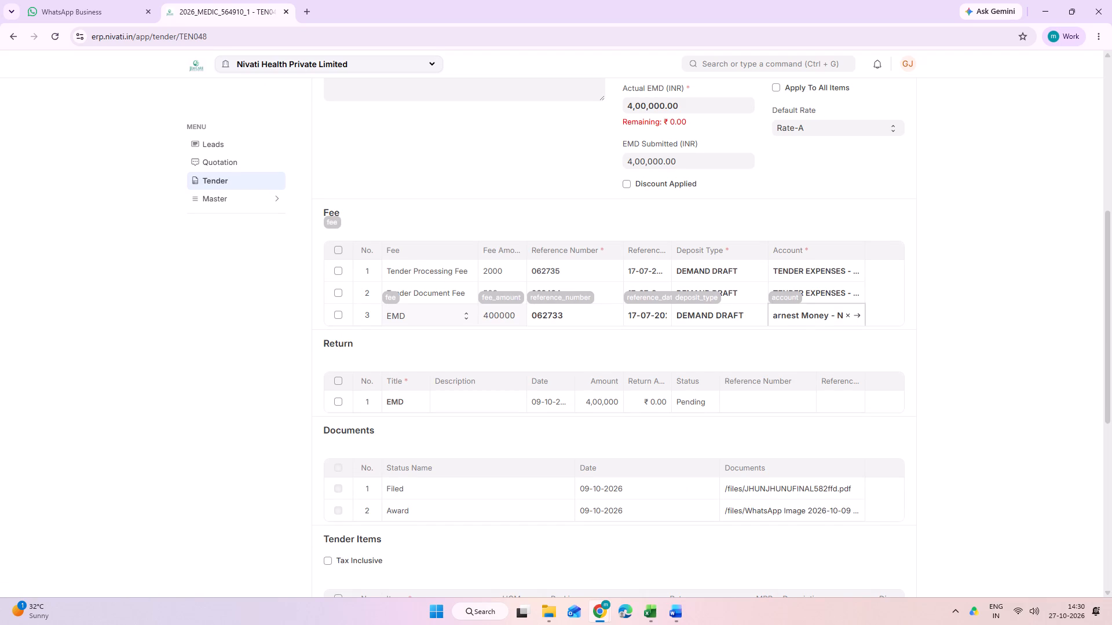
click(846, 315)
click(821, 318)
key(r)
key(BackSpace)
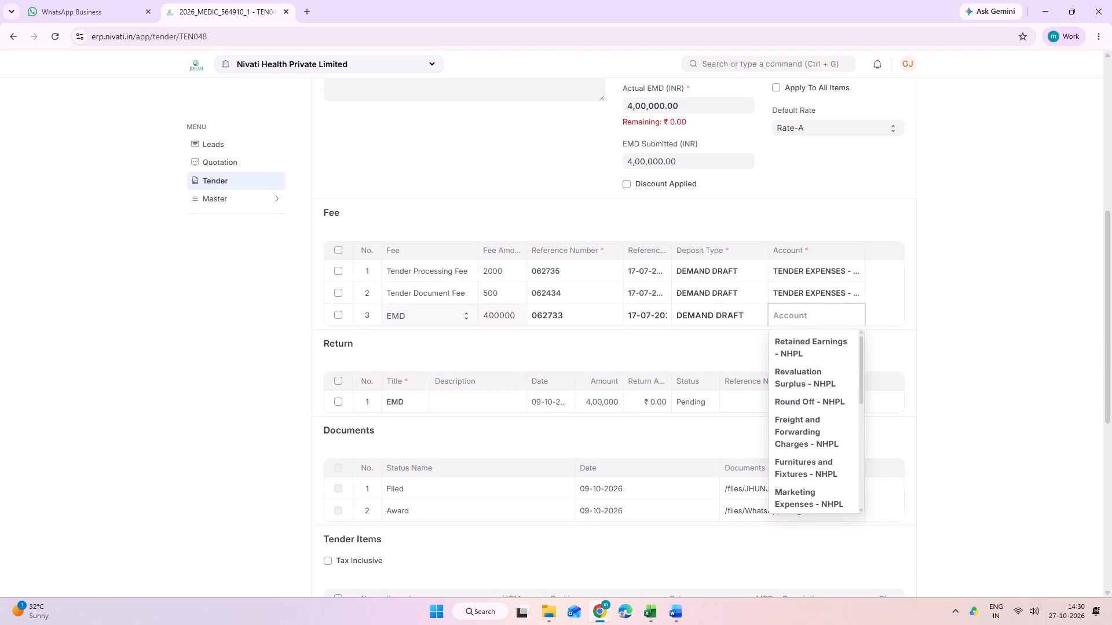
key(e)
text(ARN)
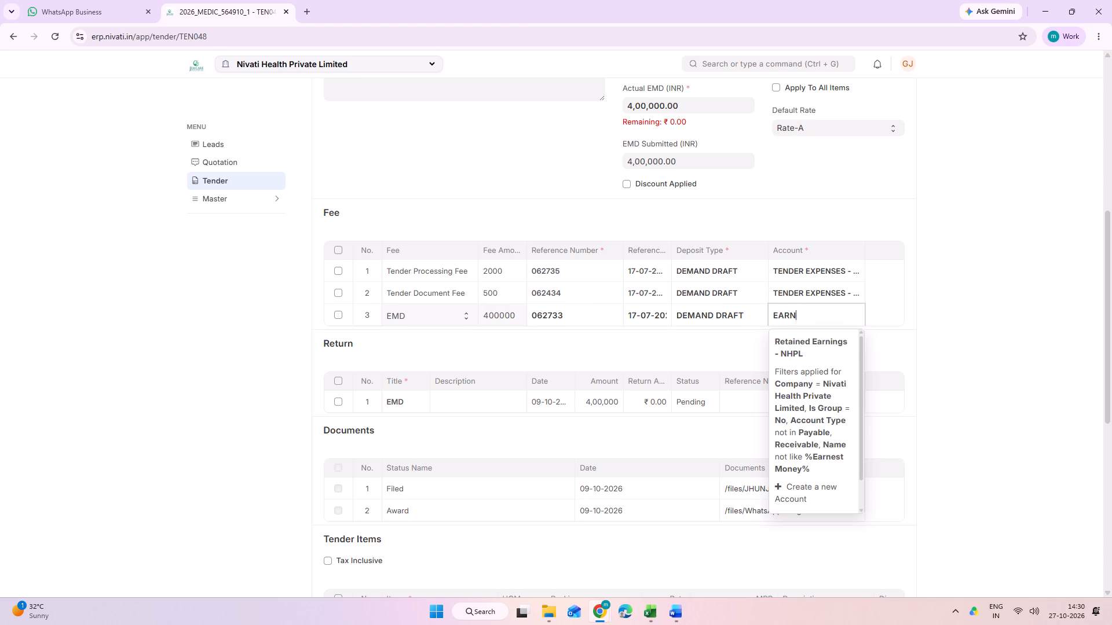
key(e)
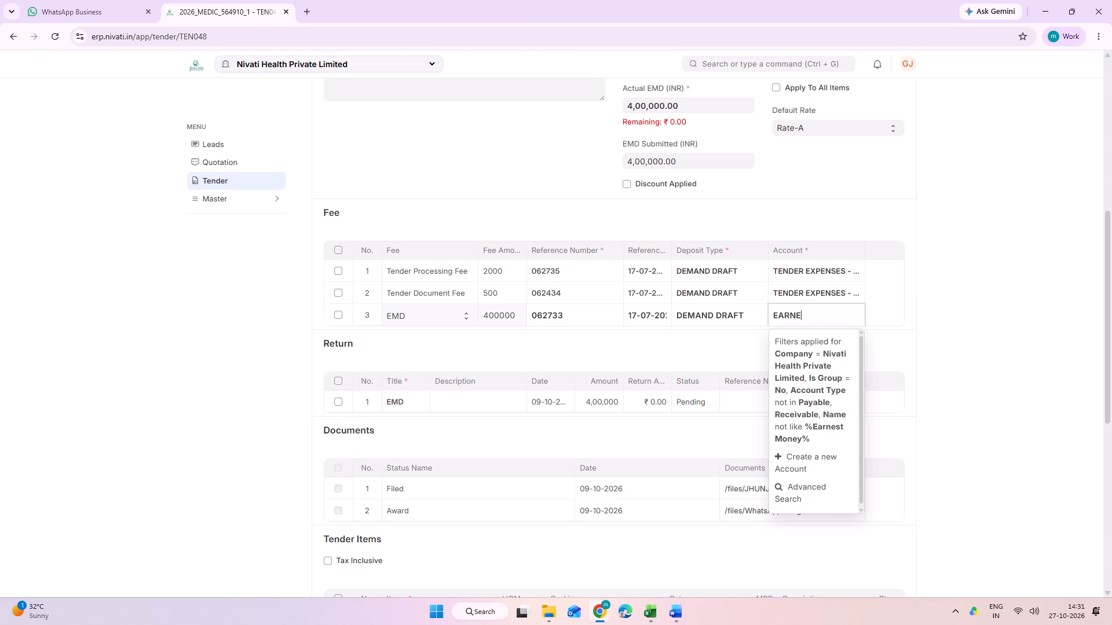
click(806, 314)
key(BackSpace)
key(BackSpace)
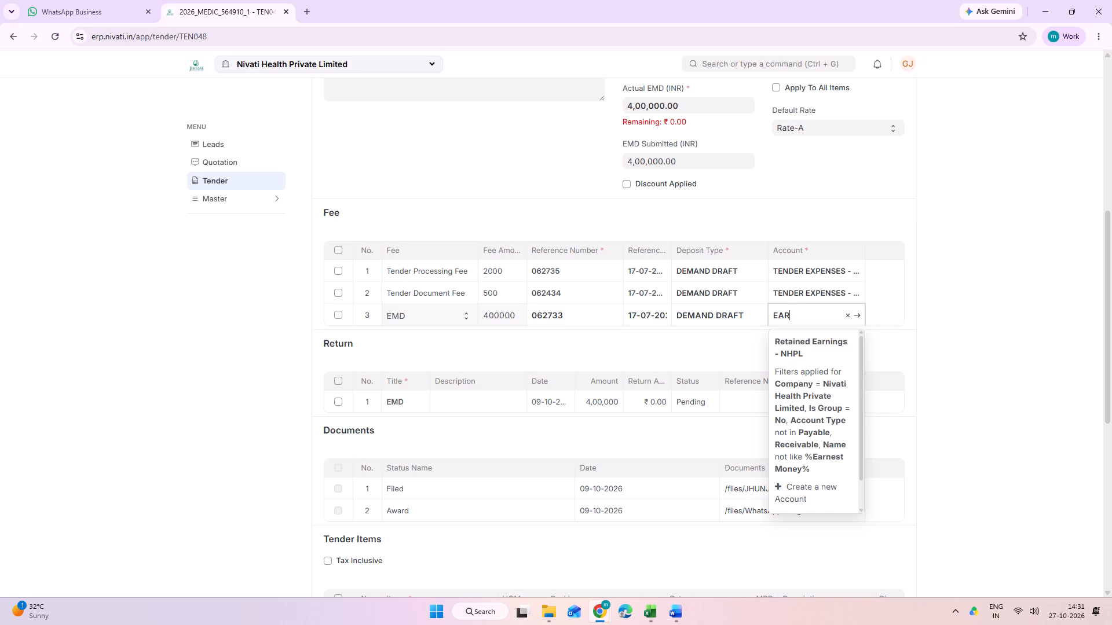
Shorten the EMD row's account search to E and look through the accounts offered for a suitable EMD account.
key(BackSpace)
key(BackSpace)
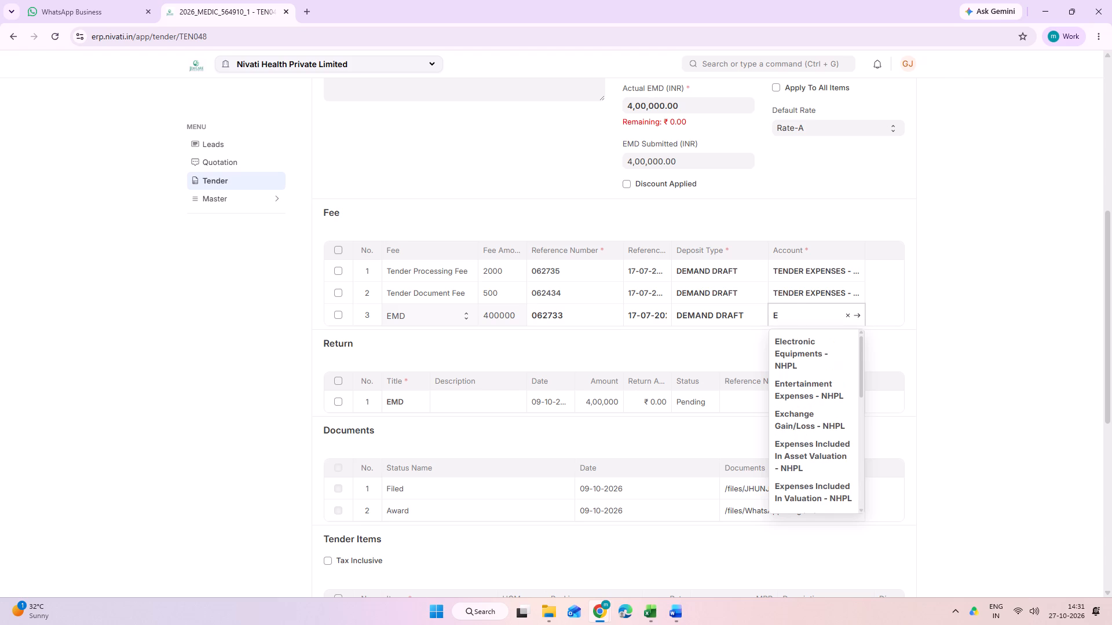
scroll(837, 448, down, 2)
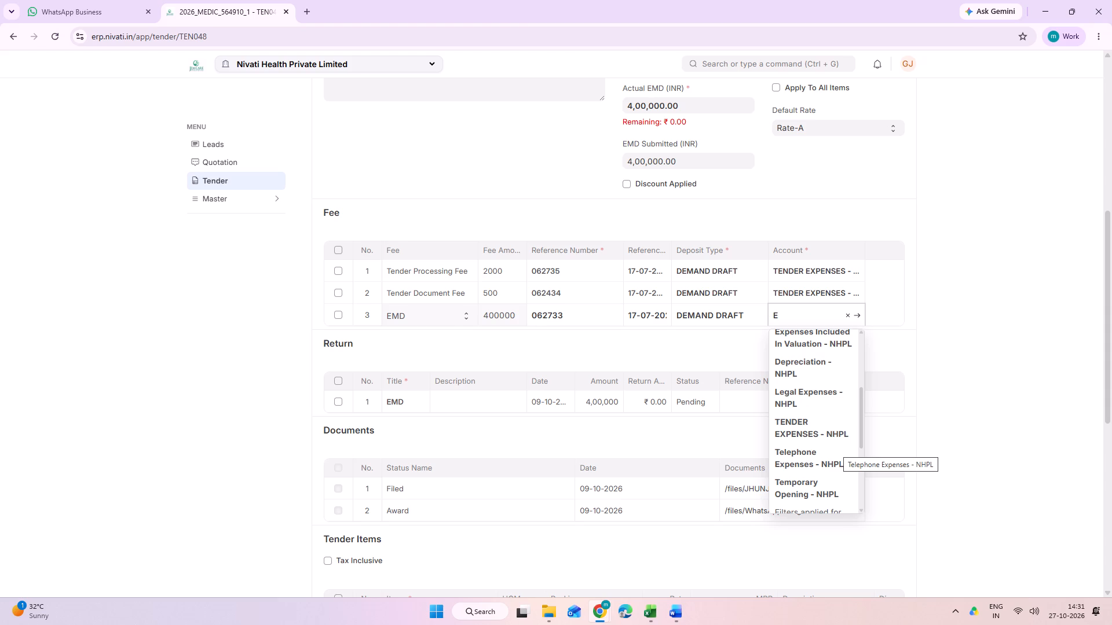
scroll(837, 448, down, 3)
scroll(837, 448, up, 4)
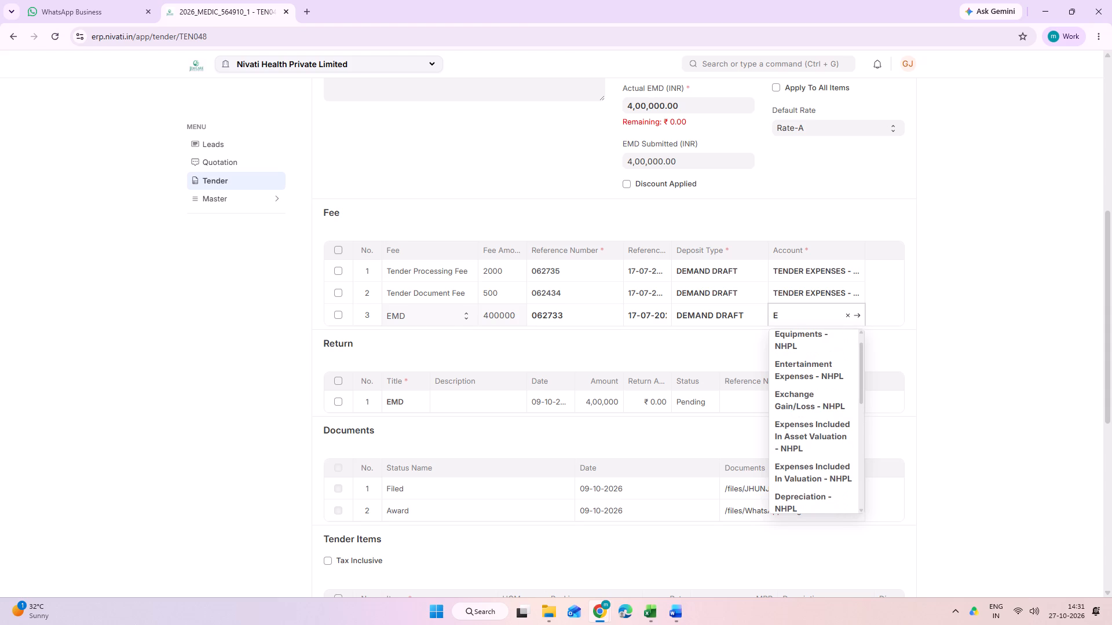
scroll(837, 448, up, 5)
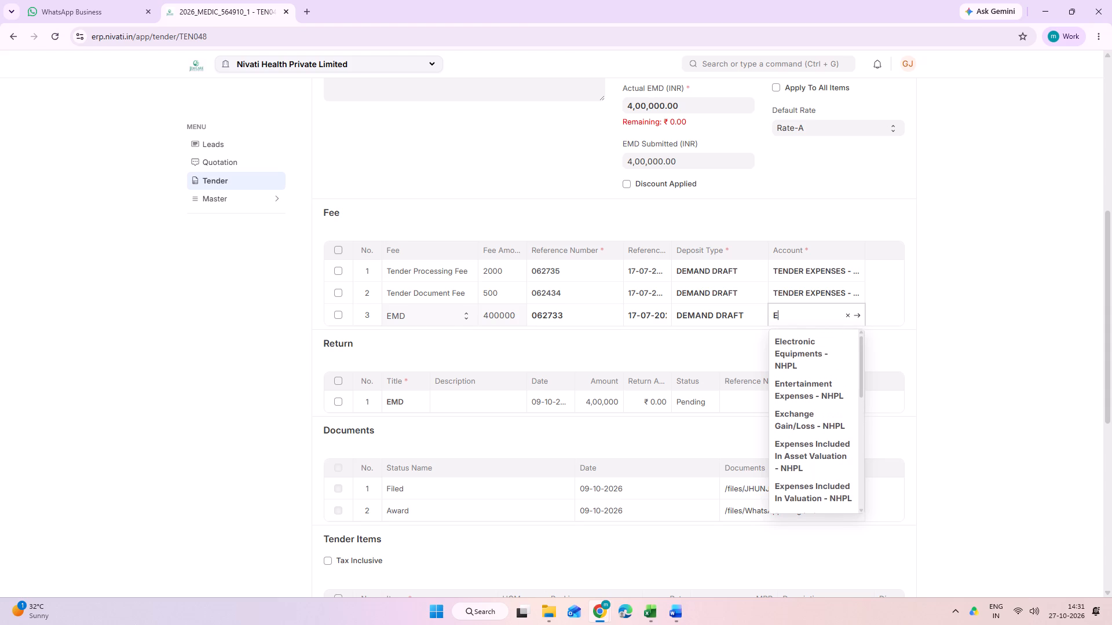
Close the WhatsApp Business and TEN048 tender tabs, discarding the tender's unsaved changes and keeping one new blank tab open.
middle_click(148, 3)
middle_click(127, 8)
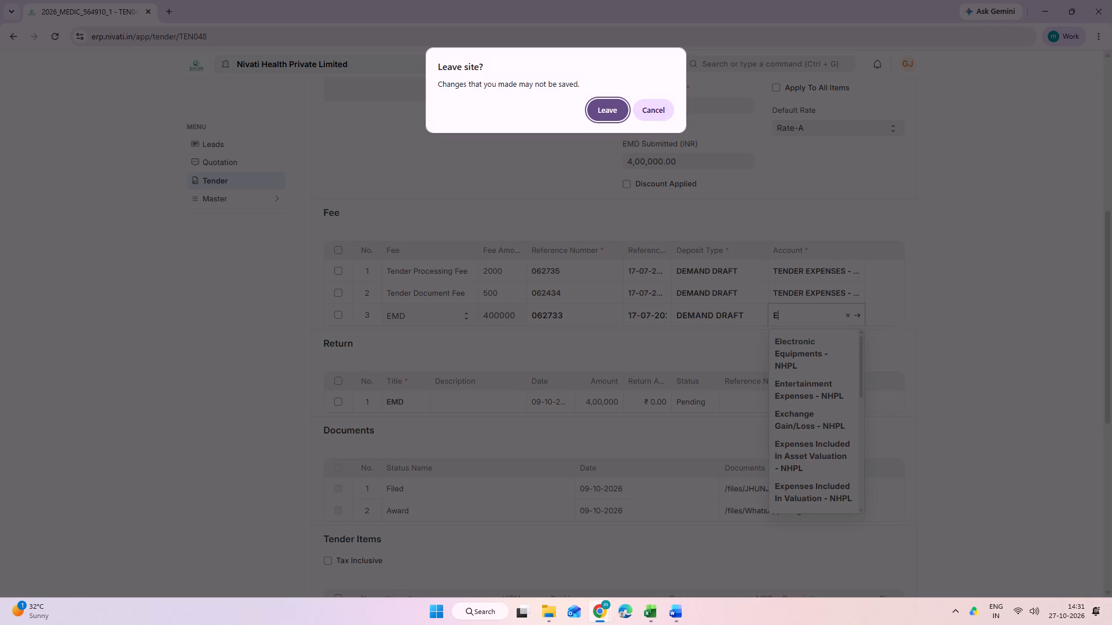
click(661, 113)
click(171, 10)
middle_click(82, 17)
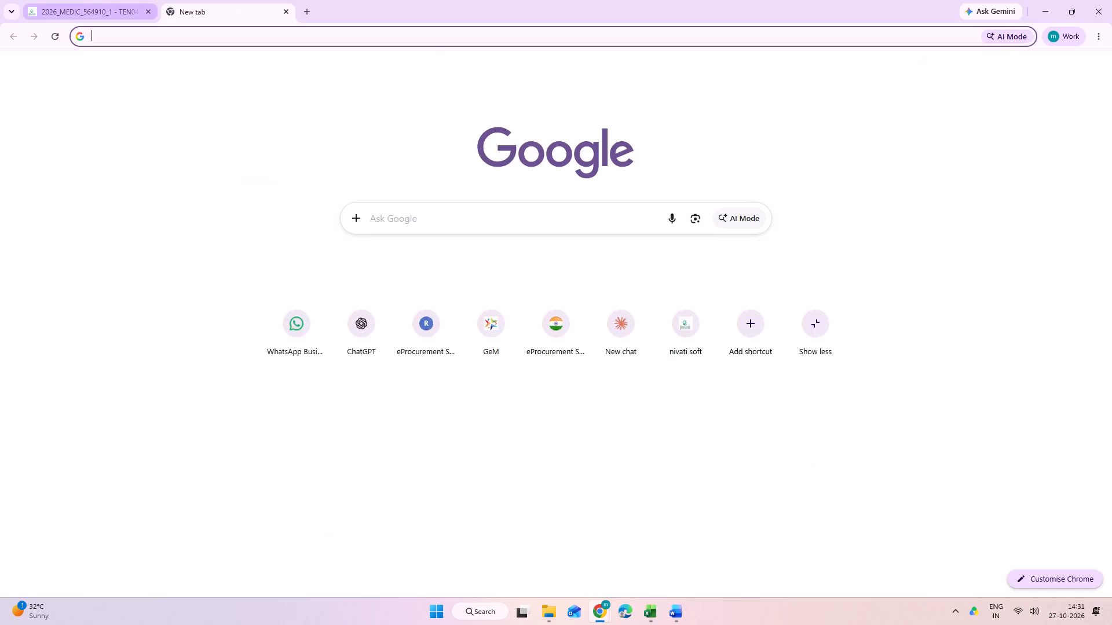
click(604, 127)
Look up the WhatsApp Web address with WHA in the blank tab.
click(122, 40)
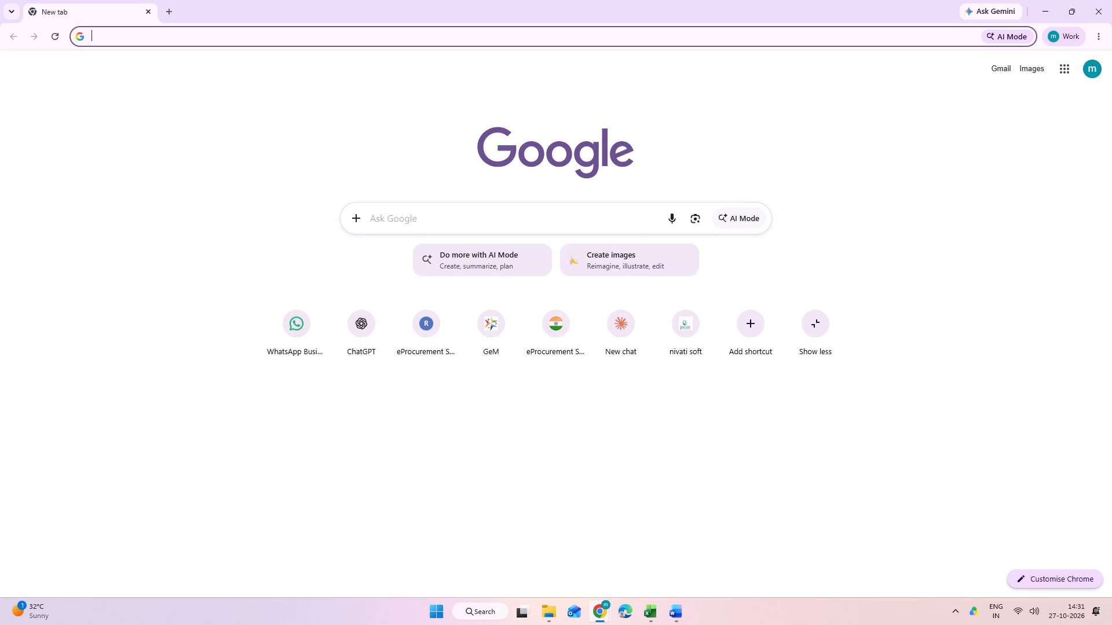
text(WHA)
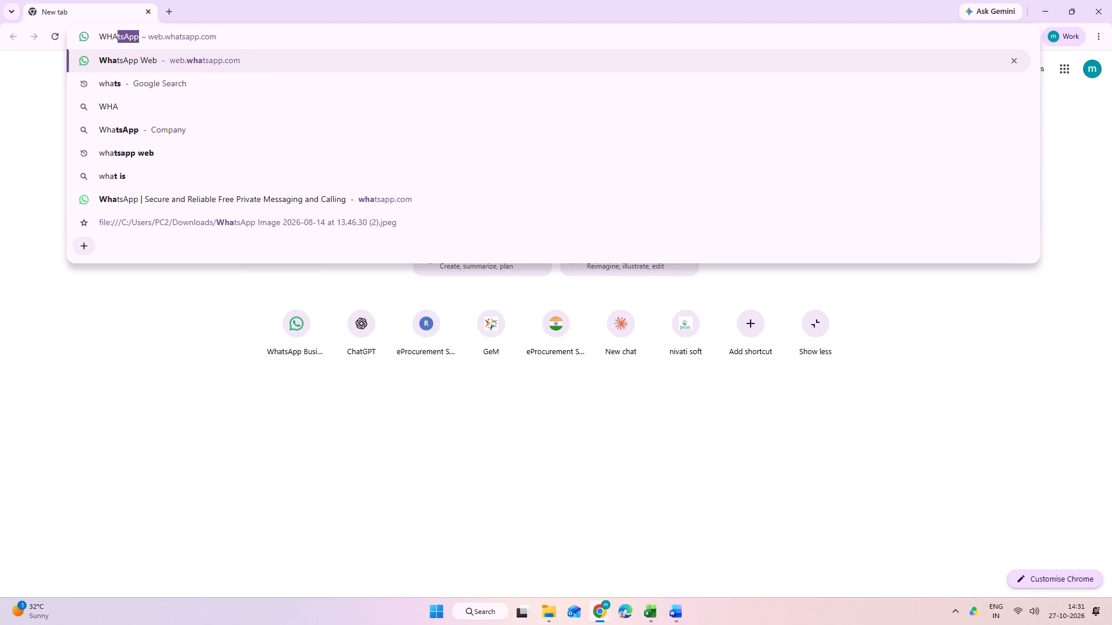
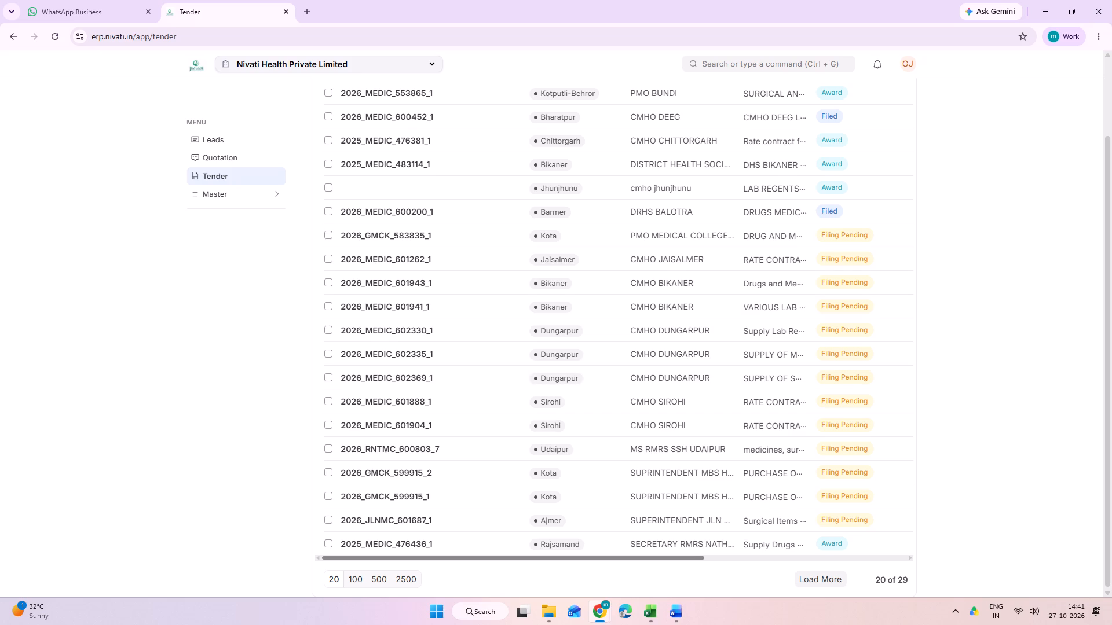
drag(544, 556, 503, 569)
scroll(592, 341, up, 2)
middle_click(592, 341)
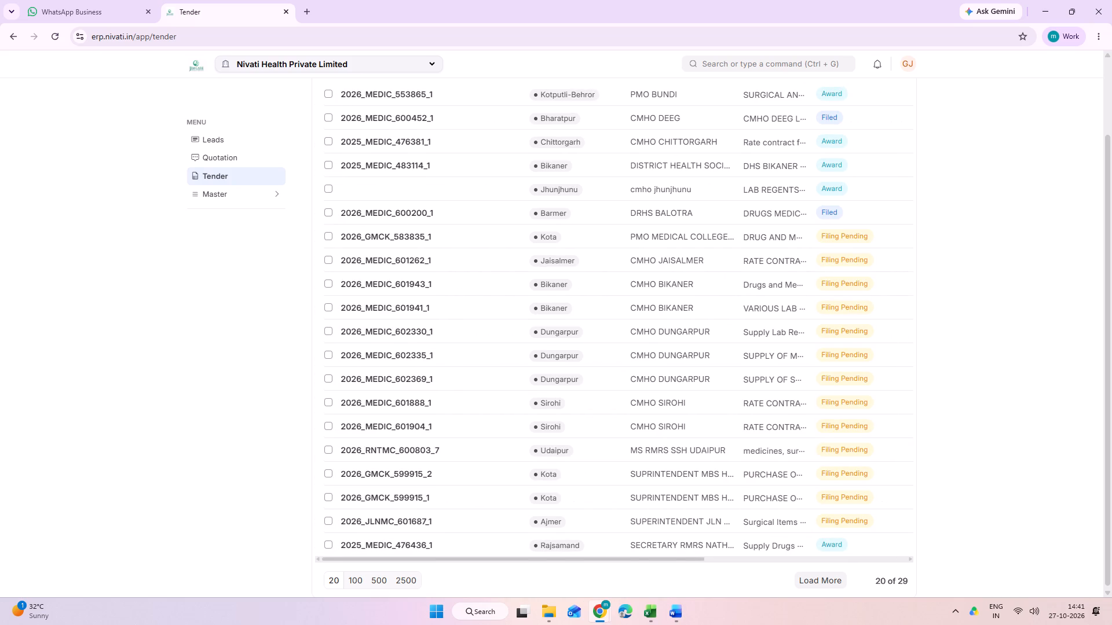
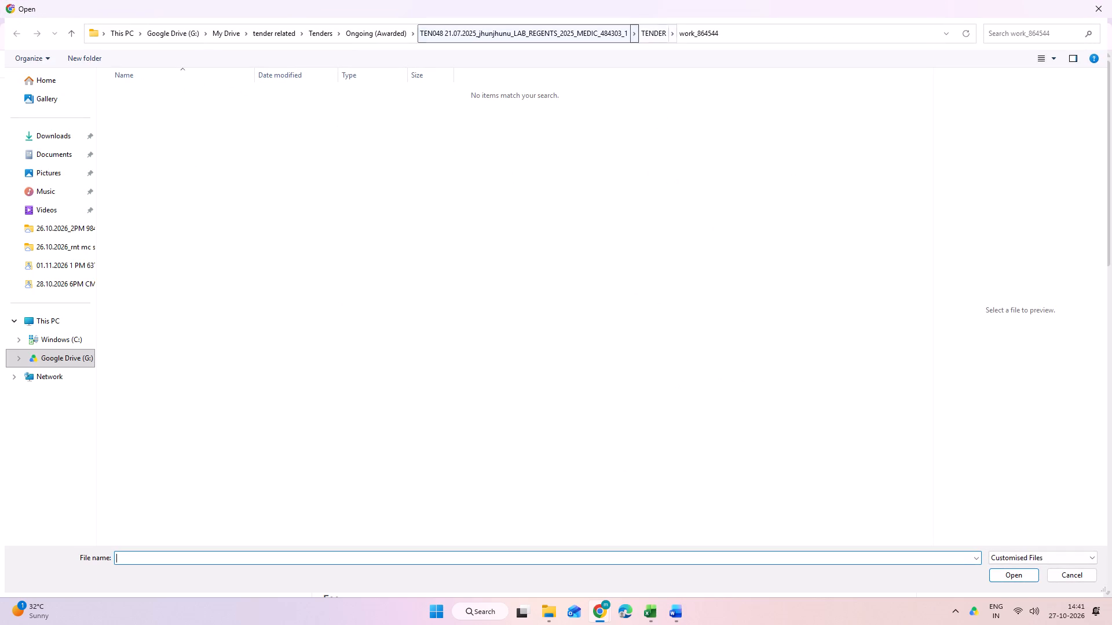
Choose the file to upload as the Tender Document from the TENDER subfolder of the TEN048 folder.
click(588, 34)
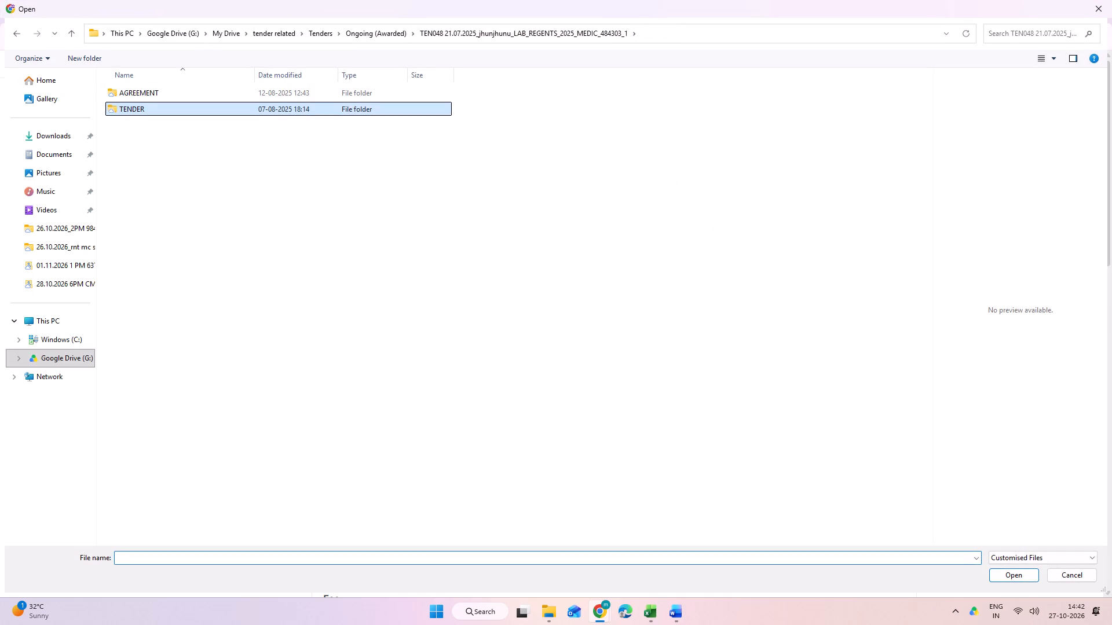
double_click(171, 112)
double_click(185, 203)
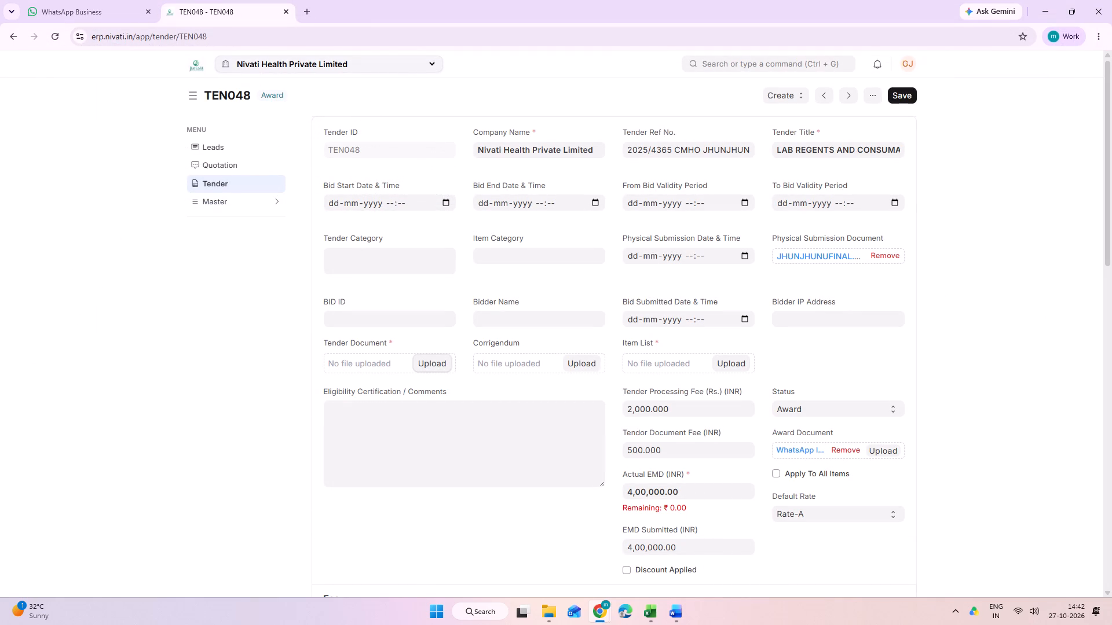
Upload BOQ_864544 from the work_864544 subfolder as the Item List, copying bid ID 2025_MEDIC_484303_1 from the folder path along the way.
click(729, 369)
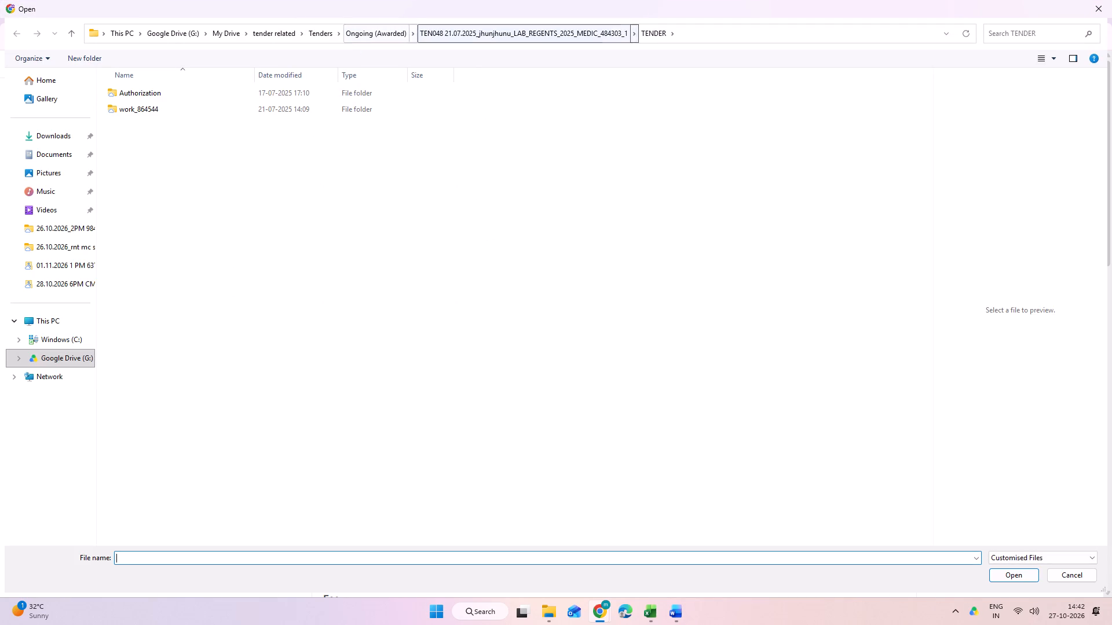
double_click(157, 106)
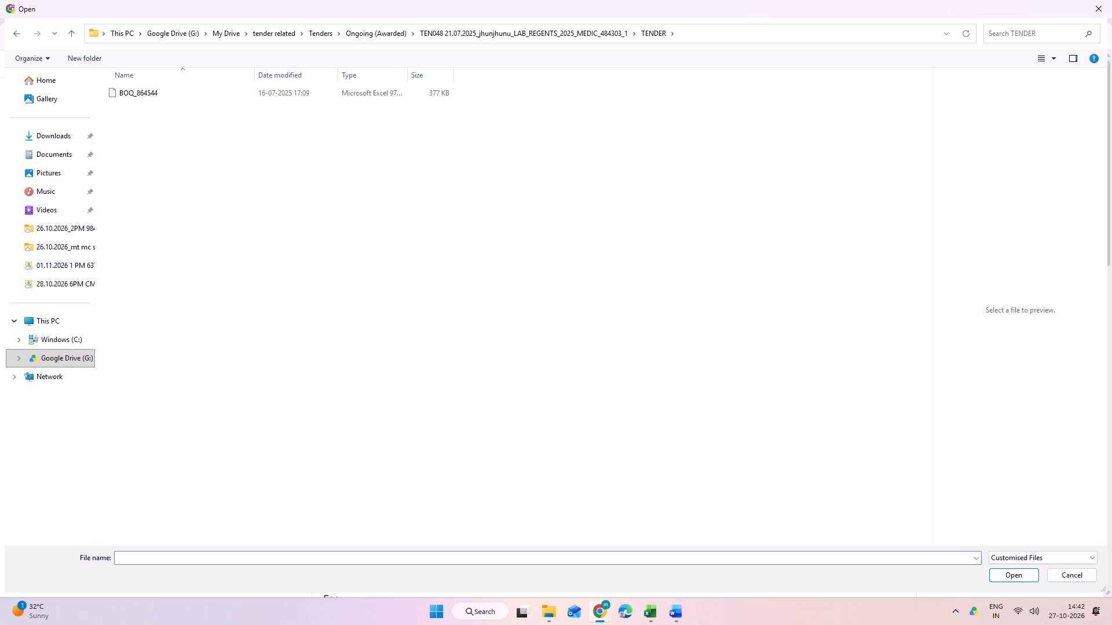
click(798, 35)
drag(736, 35, 731, 35)
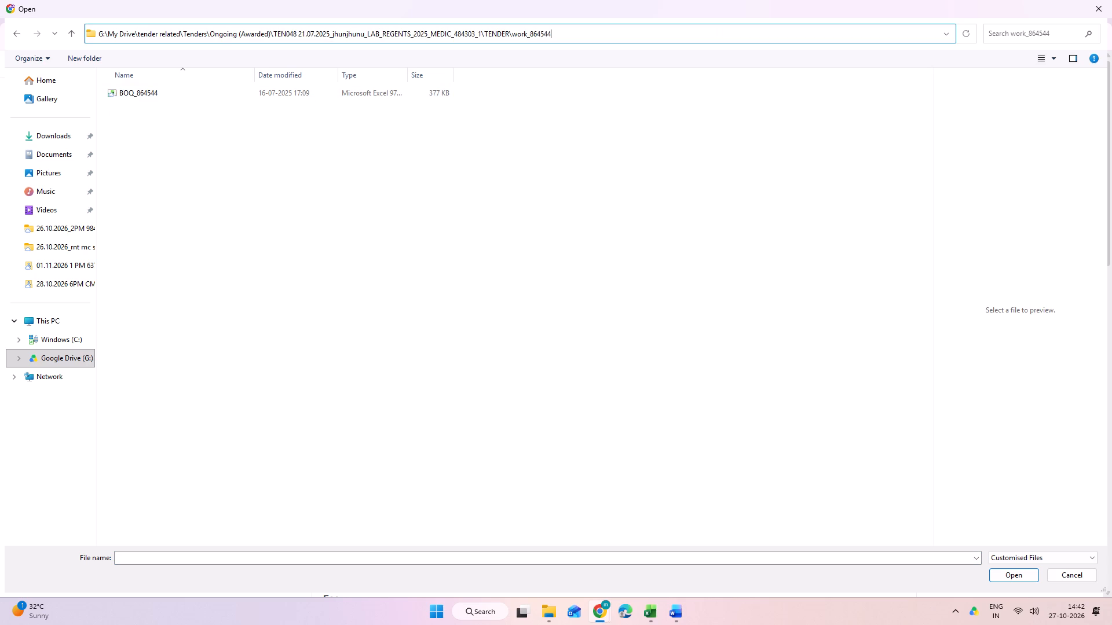
drag(731, 35, 719, 35)
drag(415, 33, 469, 43)
drag(469, 43, 482, 45)
right_click(455, 36)
click(479, 71)
click(195, 93)
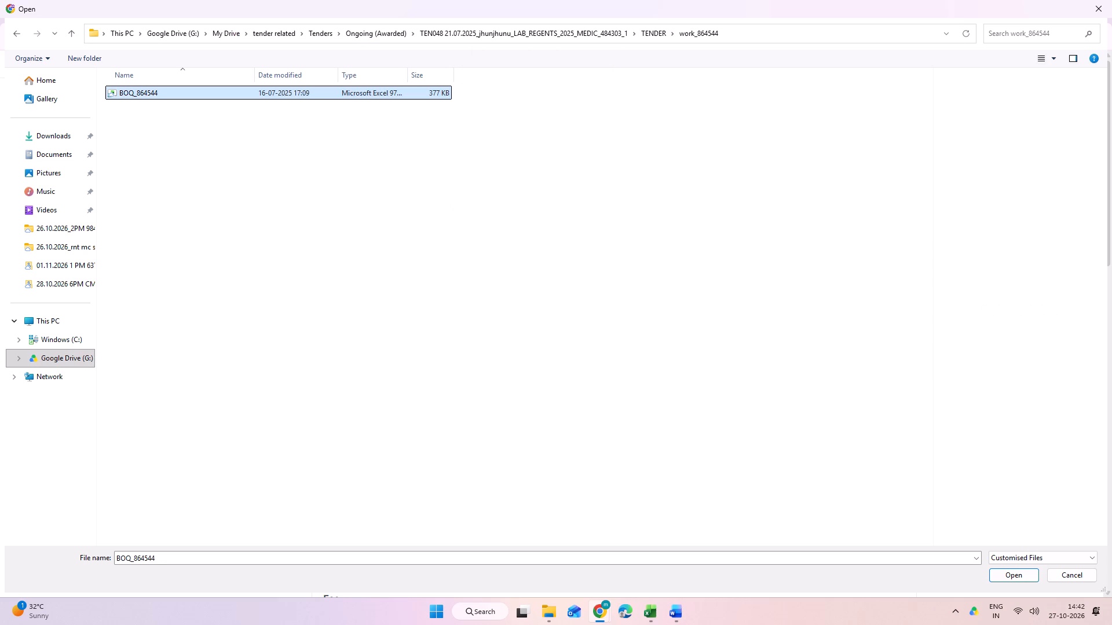
double_click(195, 93)
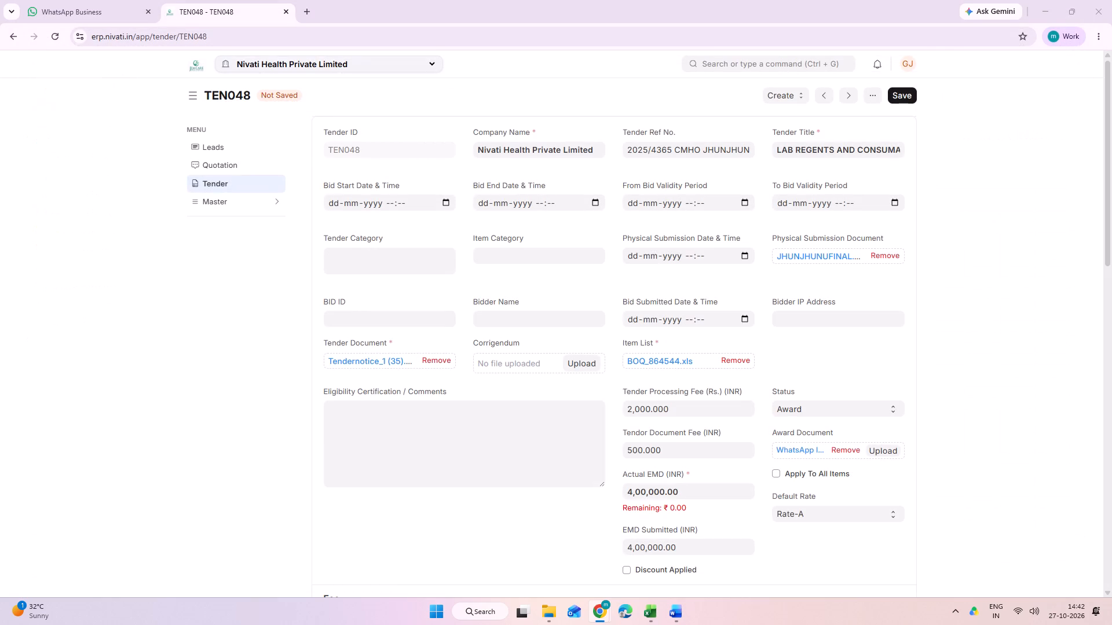
Fill TEN048's BID ID with the copied value 2025_MEDIC_484303_1.
click(364, 316)
key(ctrl+v)
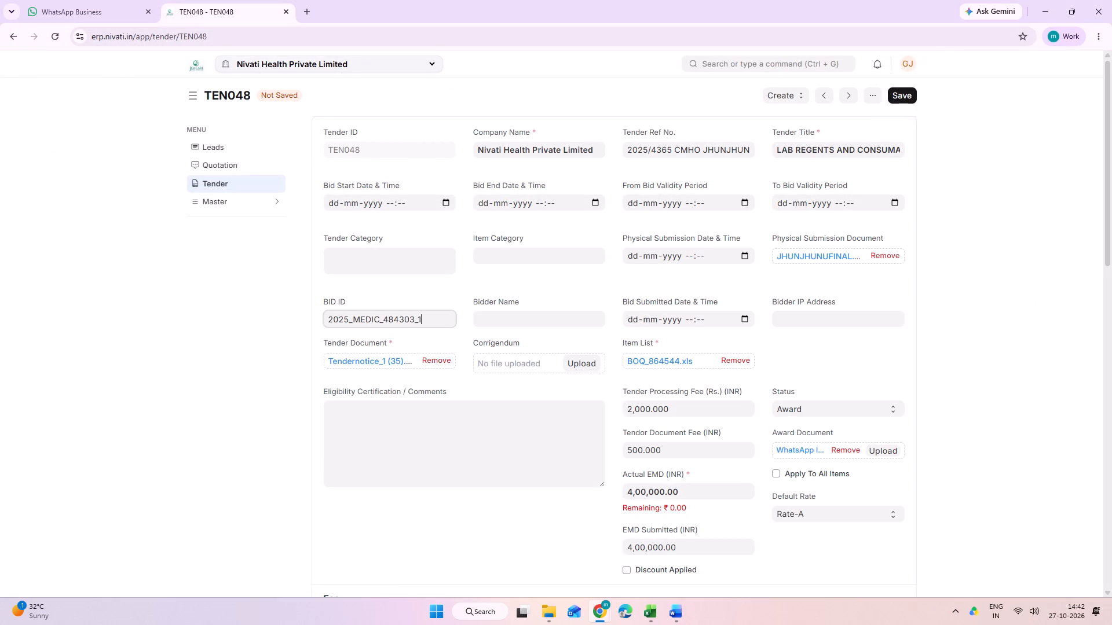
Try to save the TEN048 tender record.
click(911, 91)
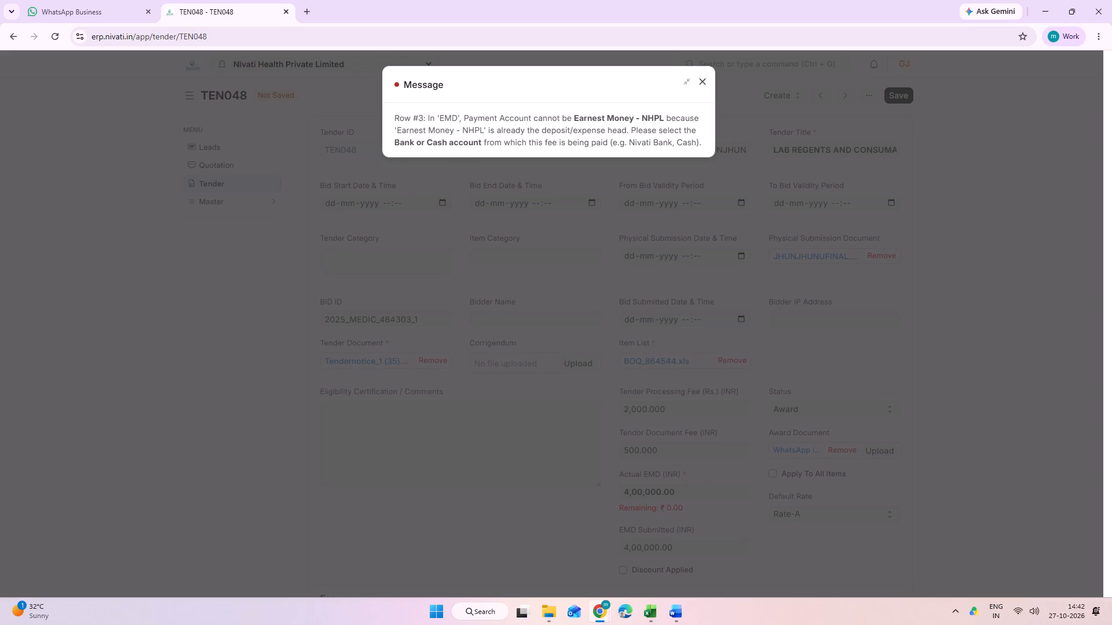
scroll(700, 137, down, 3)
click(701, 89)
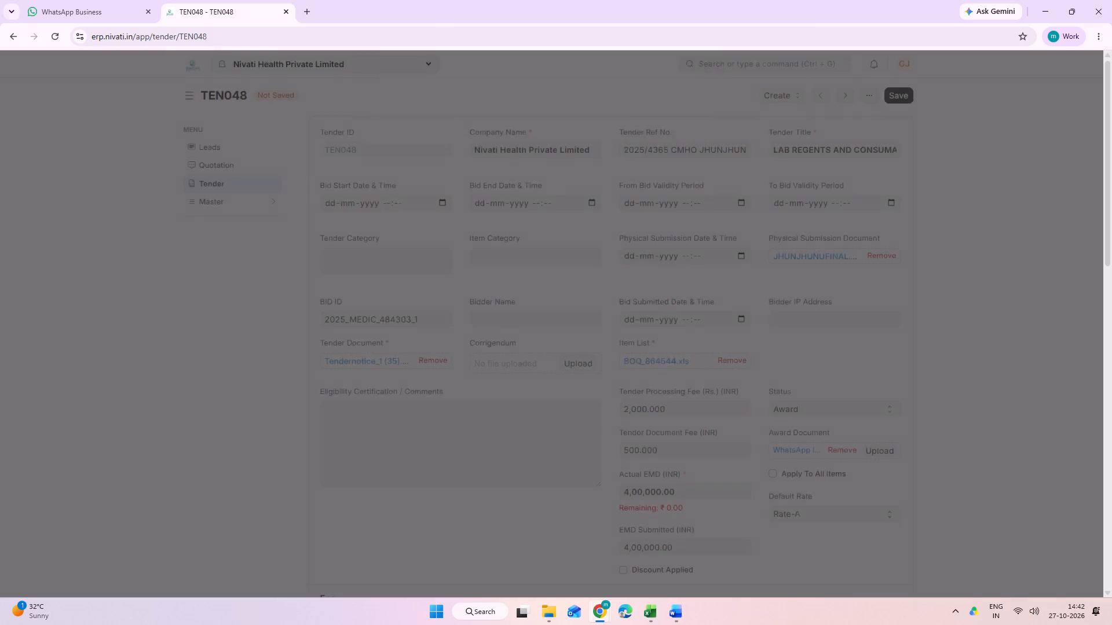
Clear the Earnest Money - NHPL account from the EMD row of the Fee table.
scroll(771, 328, down, 4)
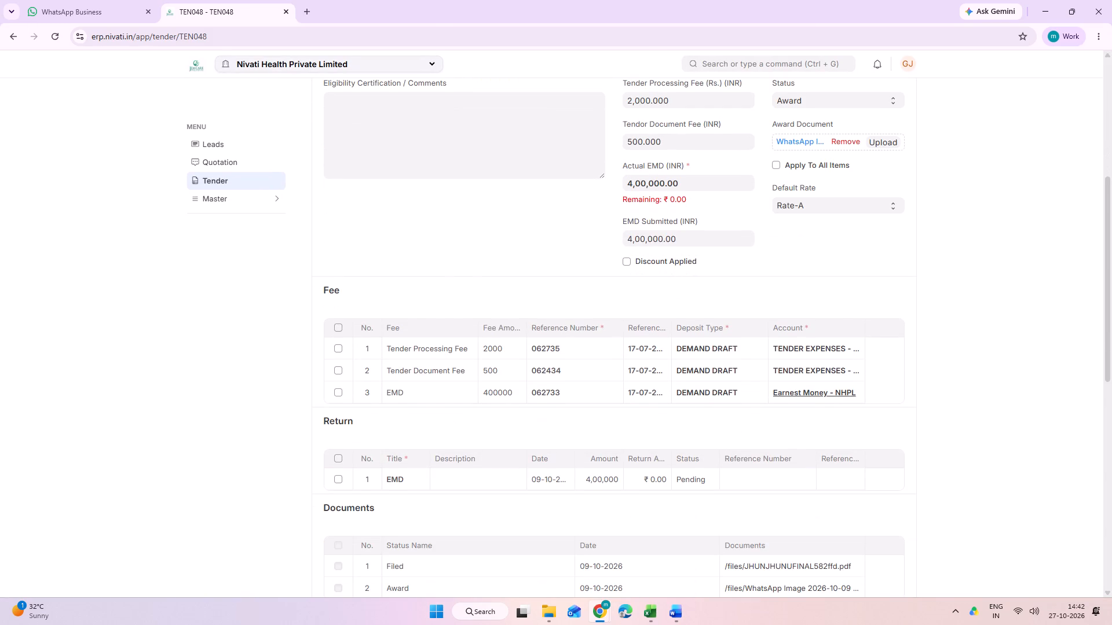
click(812, 388)
click(845, 393)
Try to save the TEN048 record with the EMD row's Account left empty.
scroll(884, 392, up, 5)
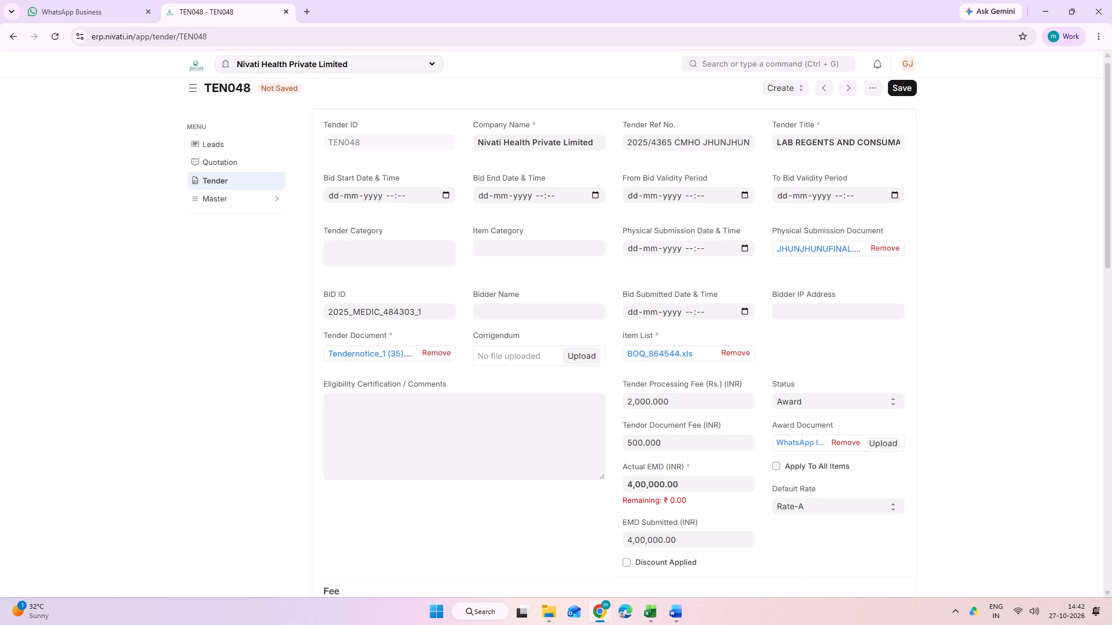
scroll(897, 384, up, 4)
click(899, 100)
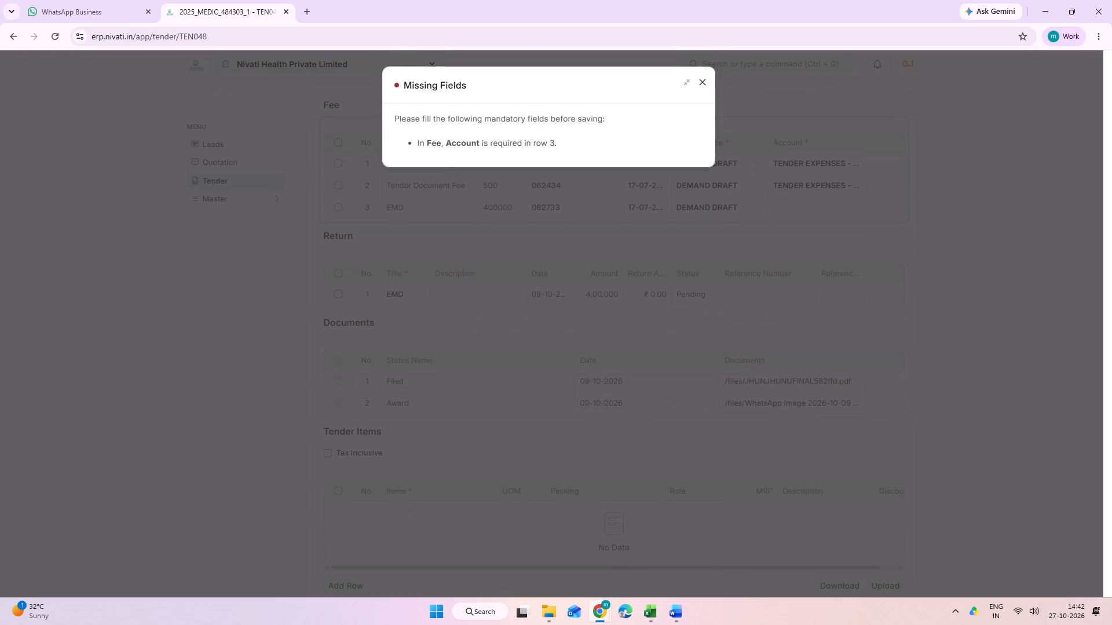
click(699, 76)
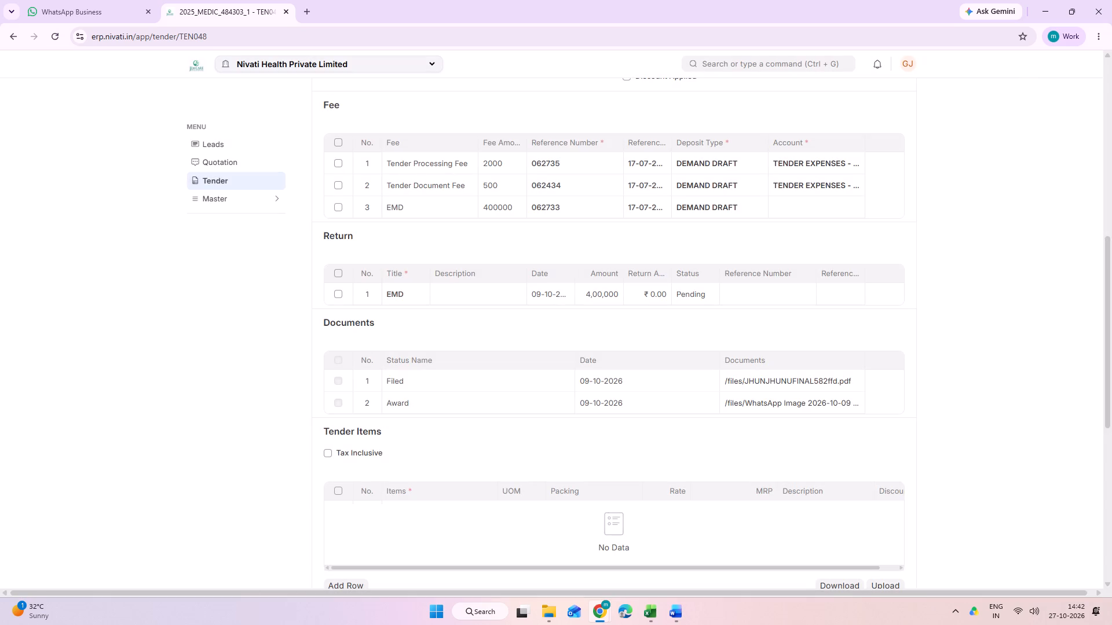
Search the EMD row's available accounts for EARN, then empty the Account field again.
click(788, 205)
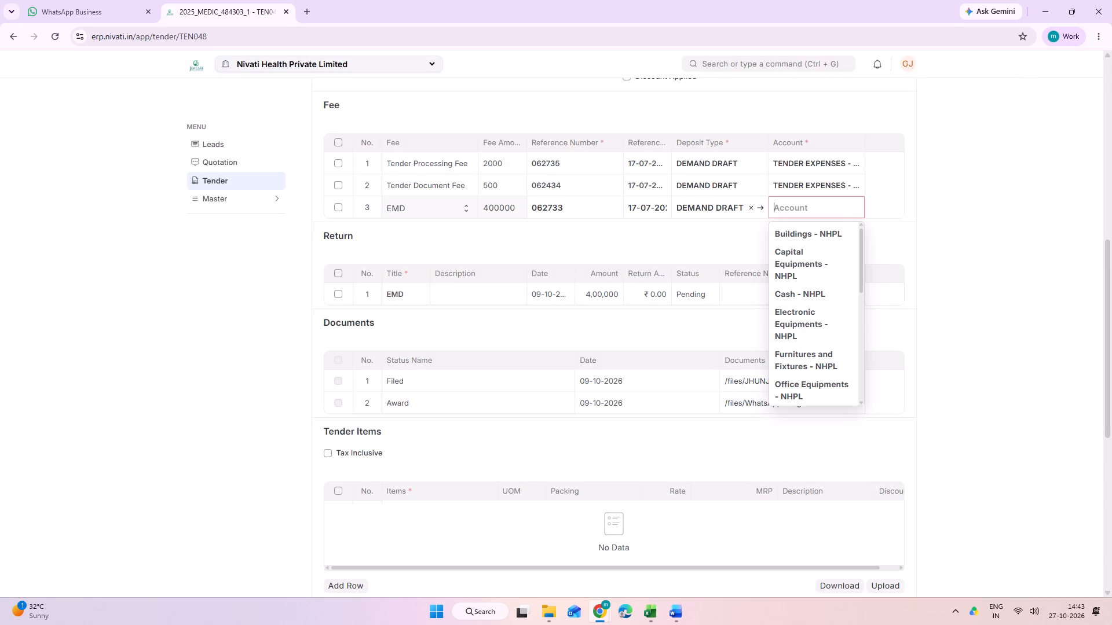
key(e)
text(AR)
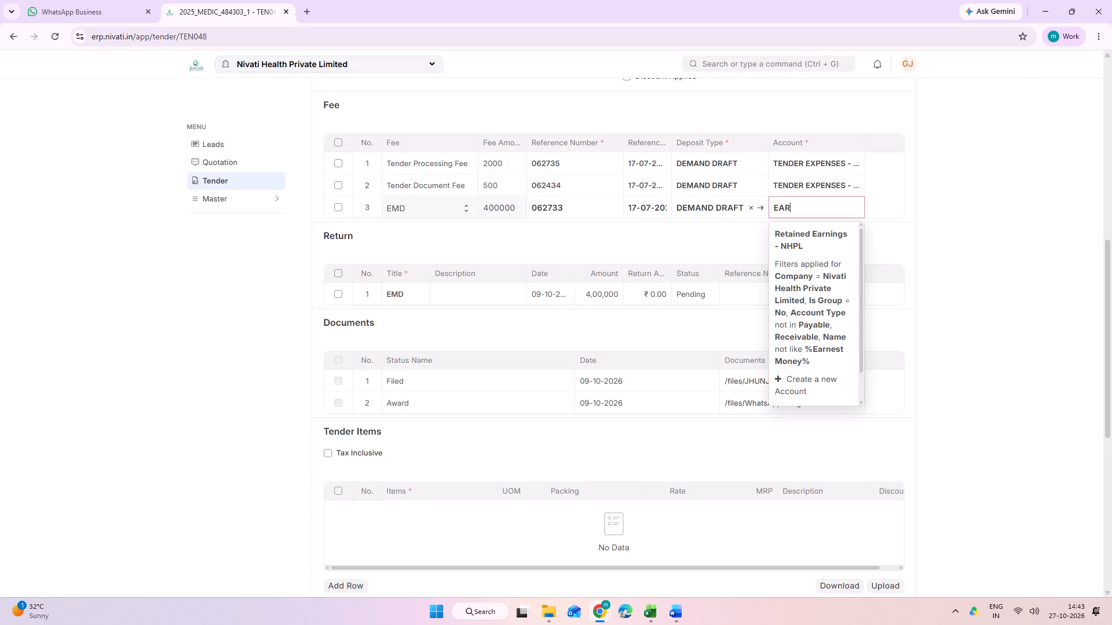
key(n)
key(BackSpace)
key(BackSpace)
key(BackSpace)
key(BackSpace)
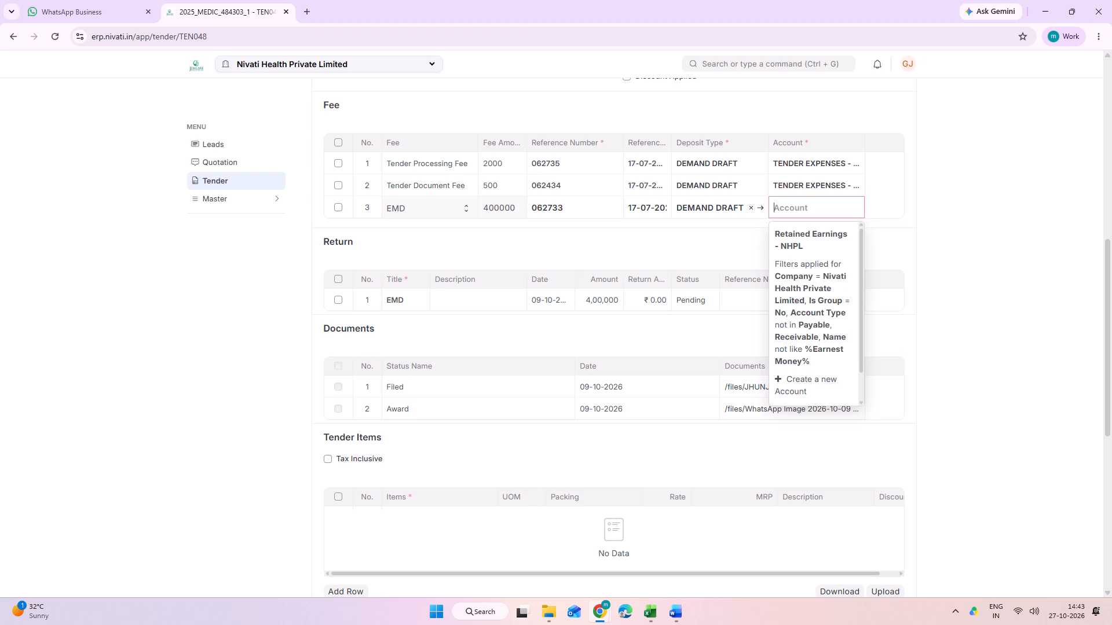
click(993, 244)
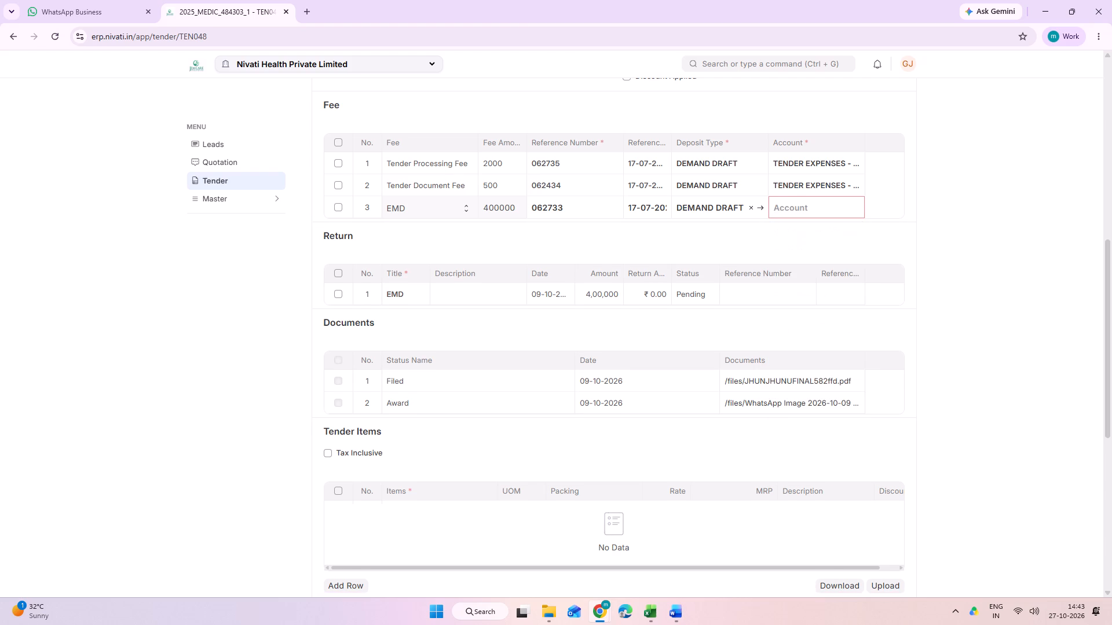
Return to the Tender list, load the remaining records and open the awarded DHS KOTA tender that has no bid ID.
scroll(986, 263, up, 9)
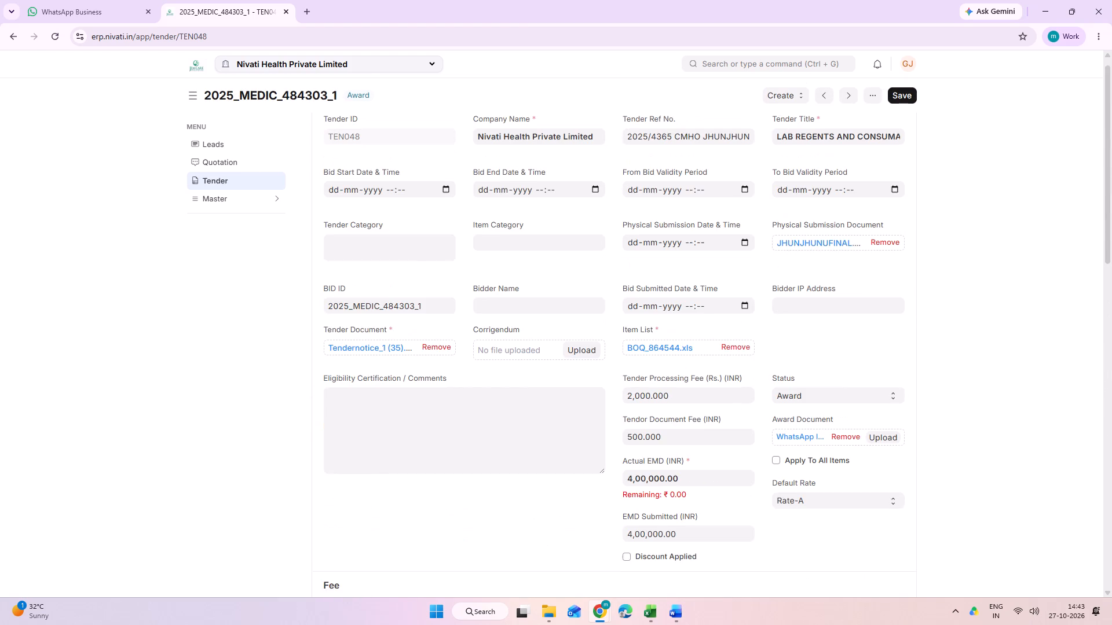
click(868, 92)
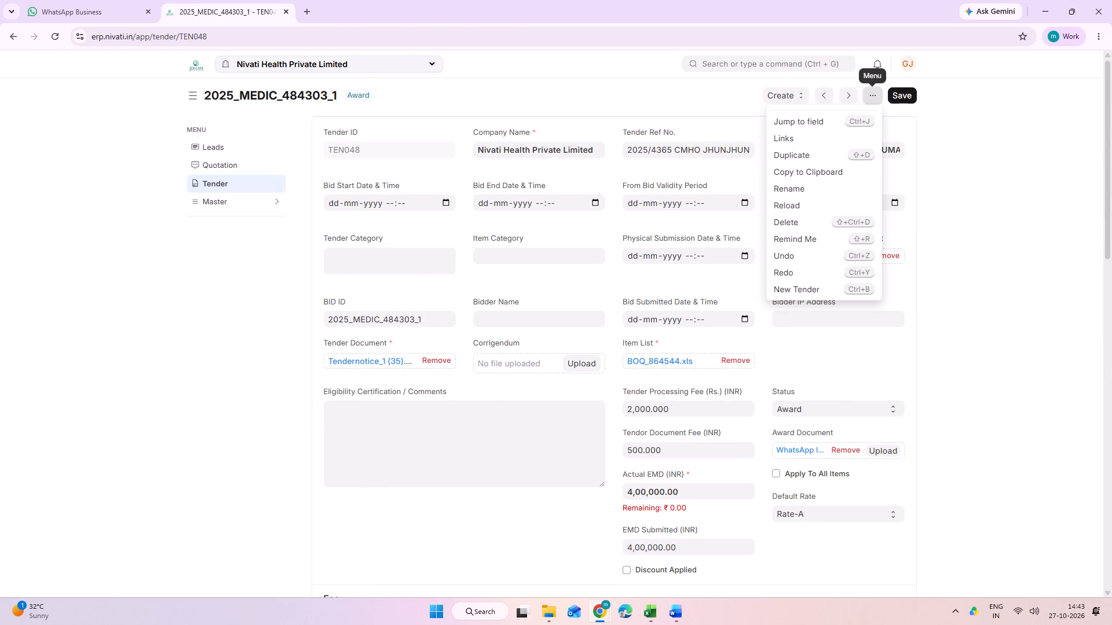
click(200, 189)
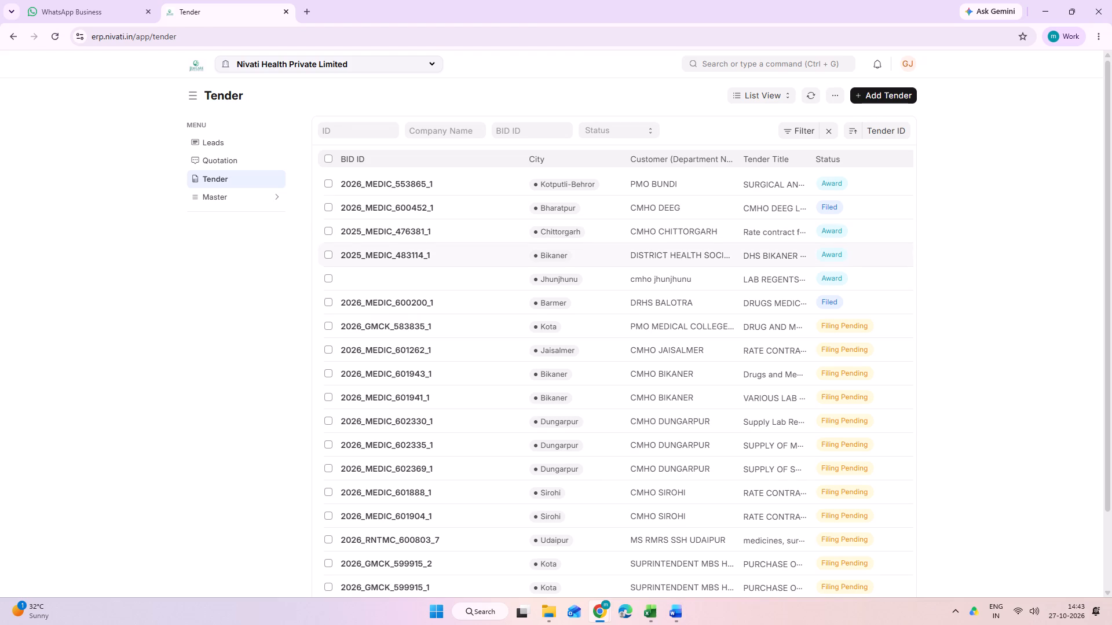
click(1031, 271)
scroll(1031, 271, down, 4)
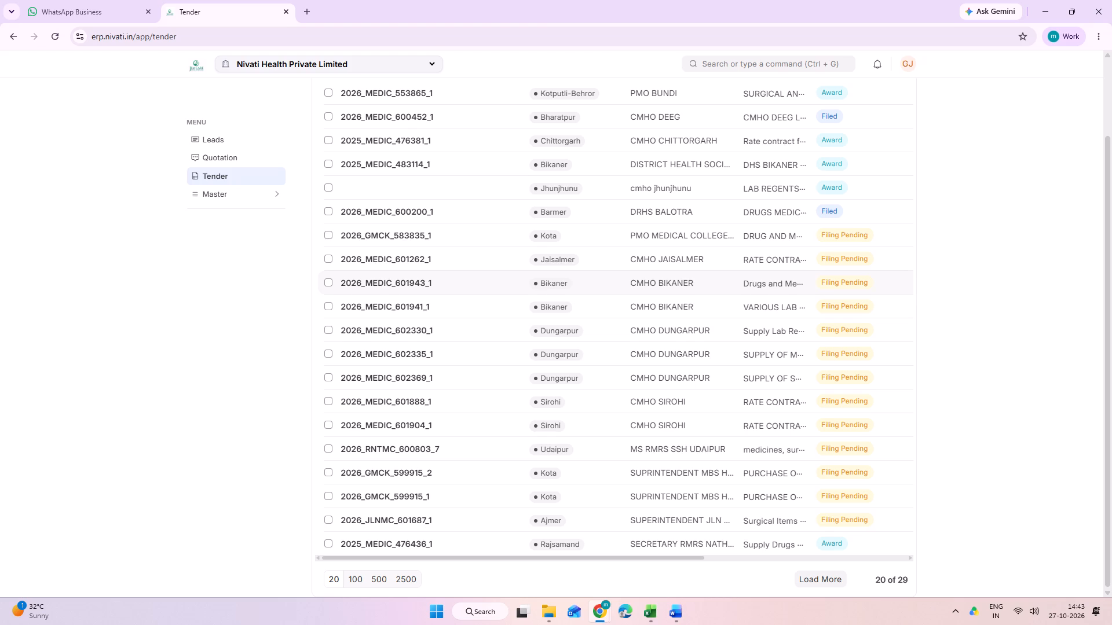
scroll(776, 289, down, 6)
scroll(548, 332, down, 5)
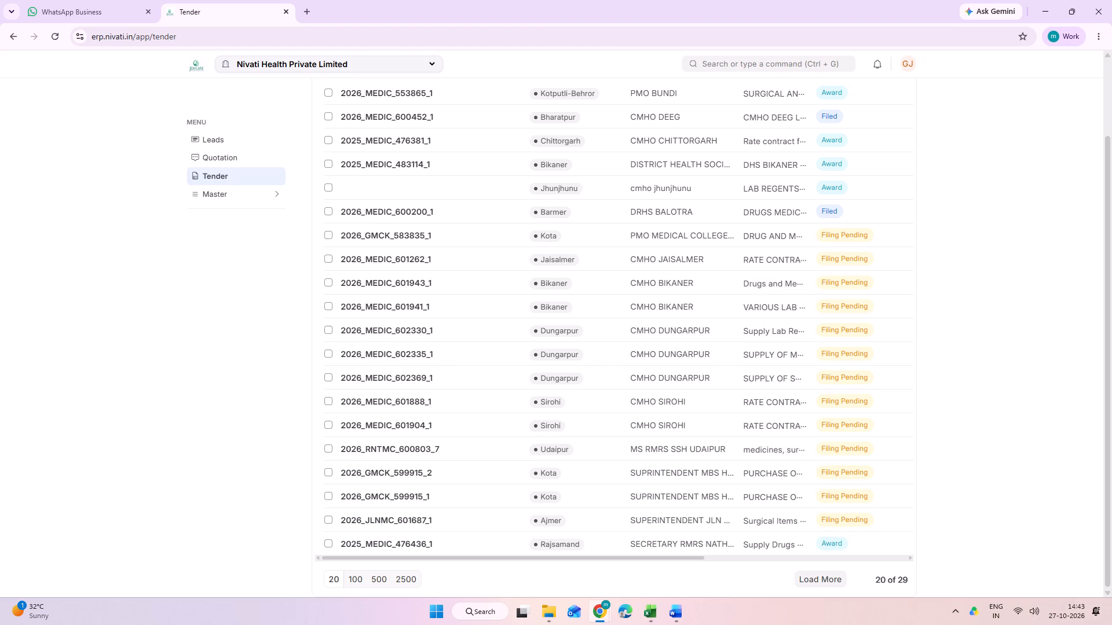
click(950, 314)
click(839, 585)
scroll(748, 391, down, 6)
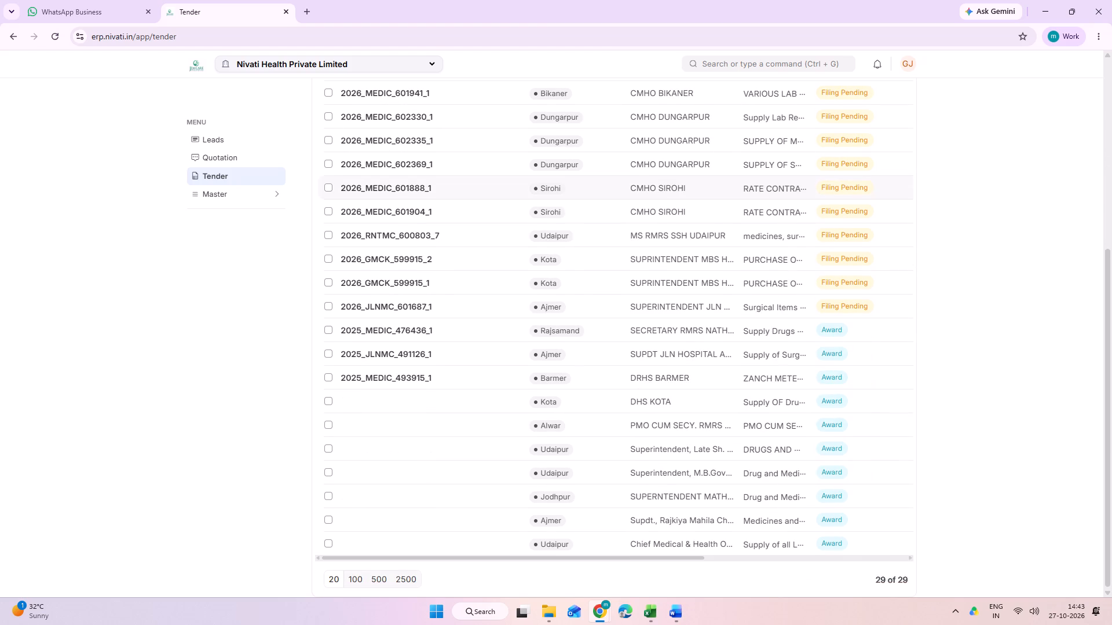
click(719, 403)
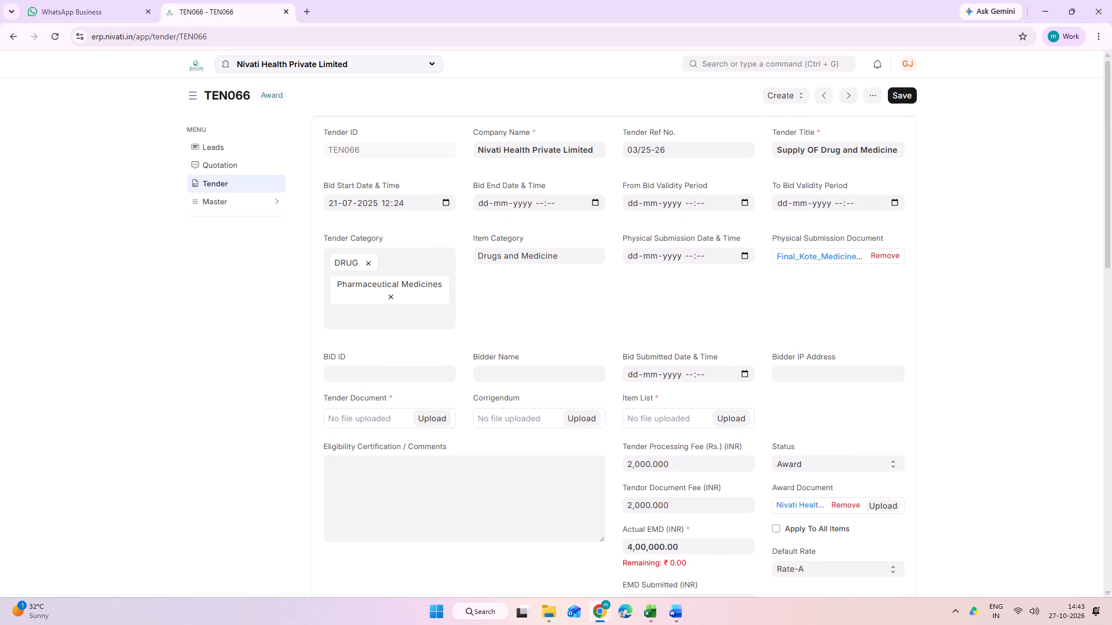
Switch to File Explorer and open the TEN066 Kota medicine tender's folder inside Tenders > Ongoing (Awarded).
key(alt+Tab)
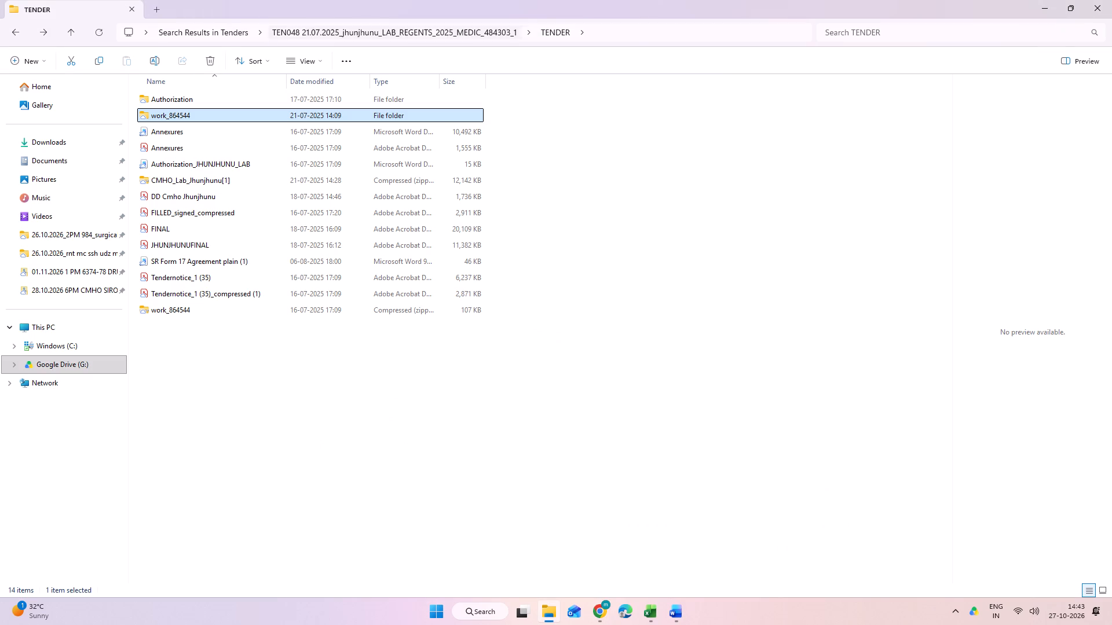
click(17, 37)
click(17, 37)
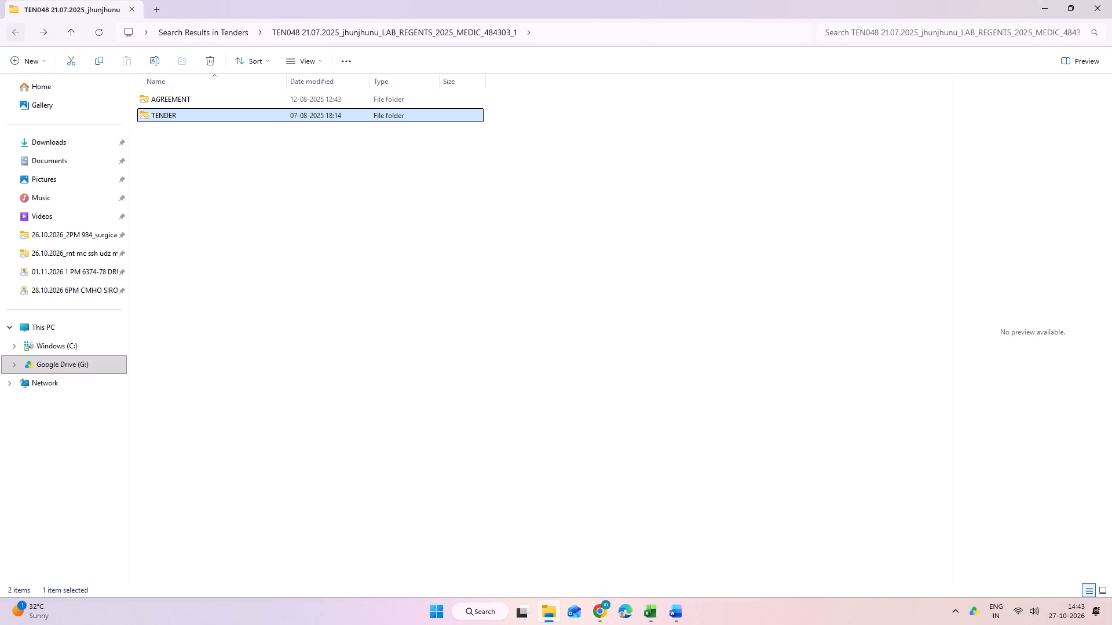
click(17, 37)
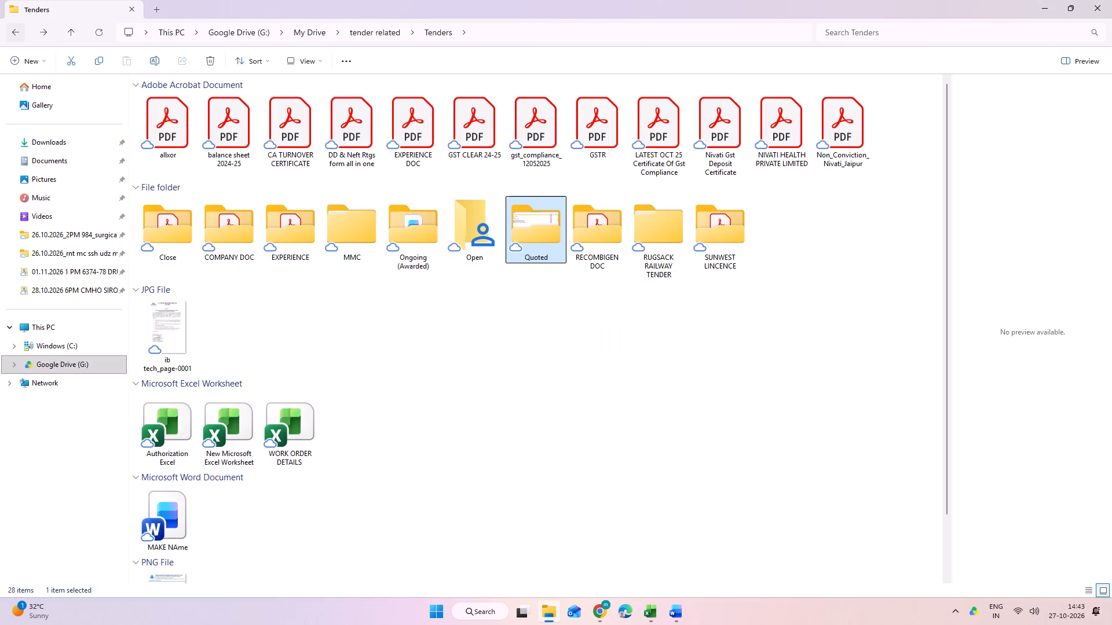
double_click(433, 227)
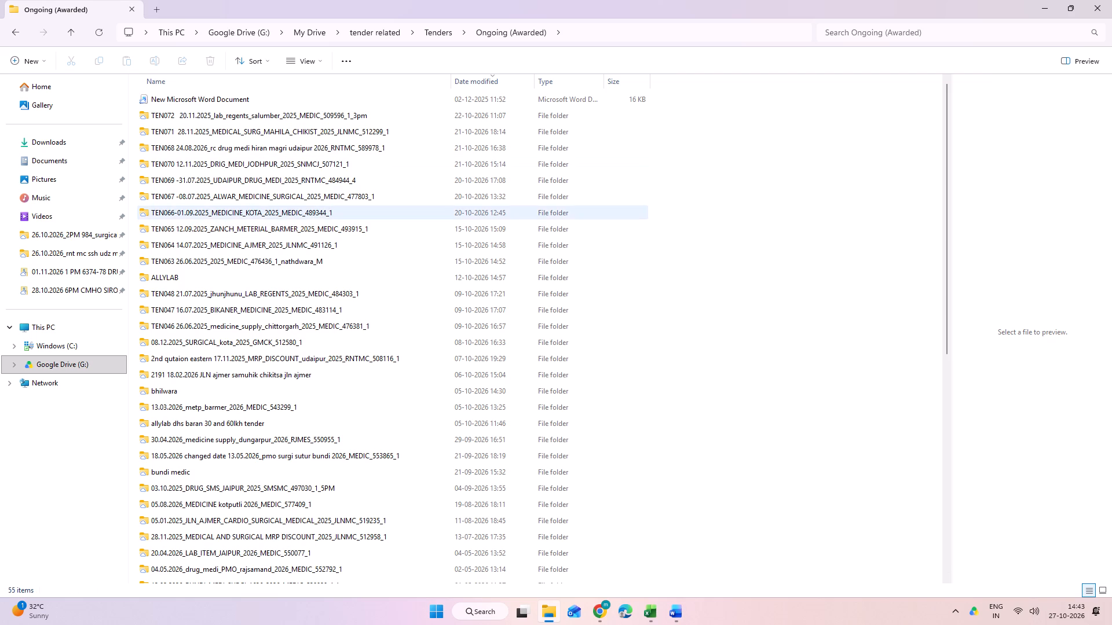
double_click(299, 209)
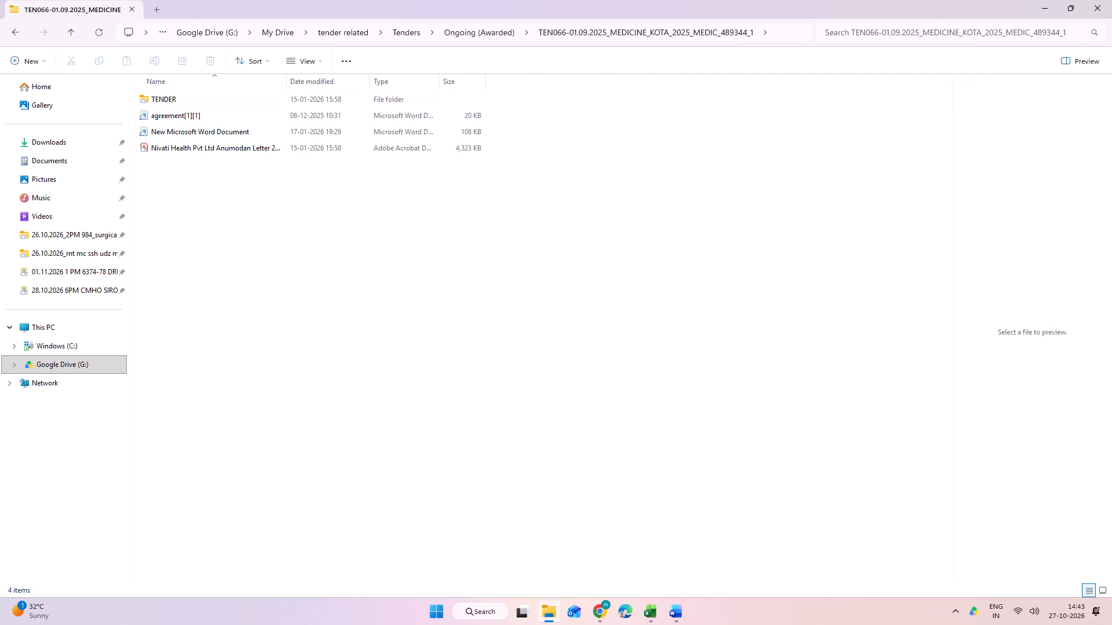
Copy the bid ID 2025_MEDIC_489344_1 out of the TEN066 folder's path.
click(797, 32)
click(750, 39)
drag(602, 30, 467, 52)
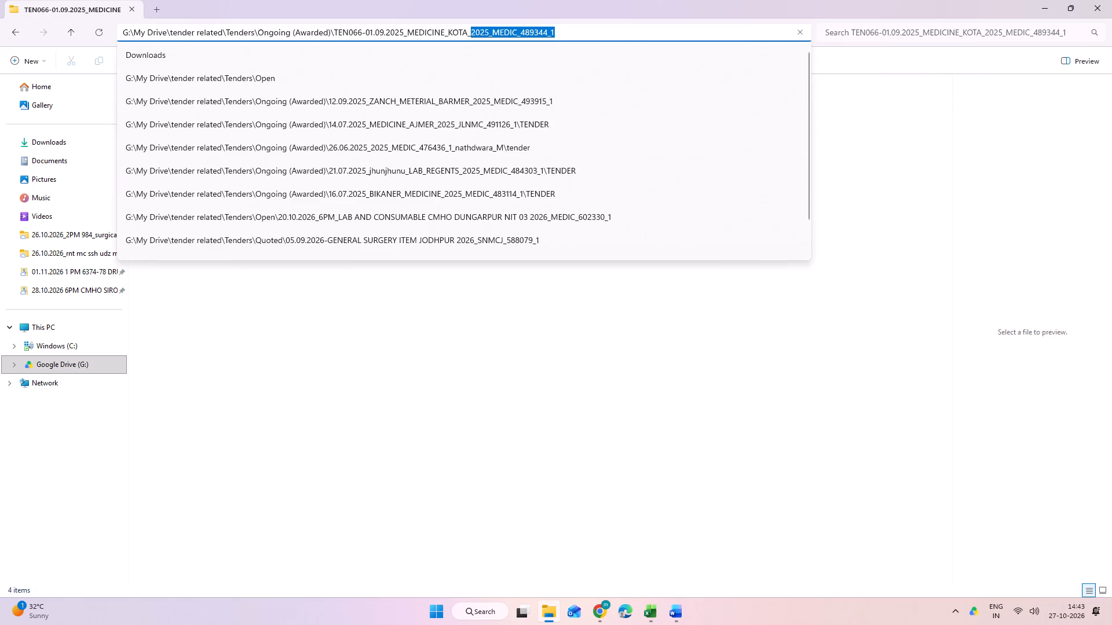
drag(467, 52, 471, 62)
right_click(506, 32)
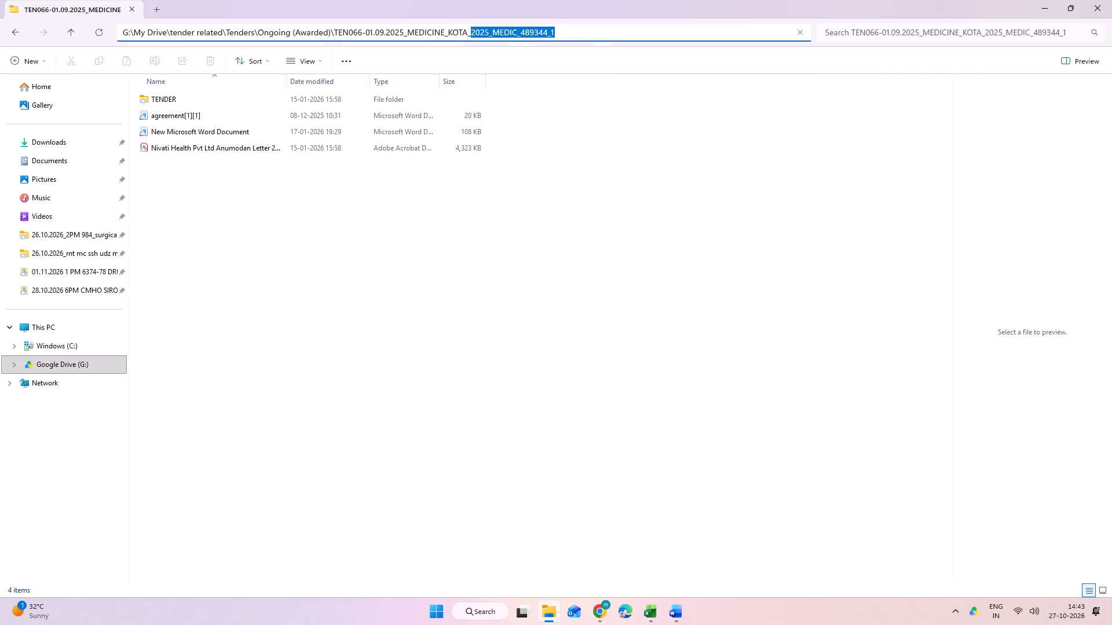
click(537, 61)
Copy the full path of the TEN066 Kota medicine tender folder.
click(605, 33)
key(ctrl+a)
key(ctrl+c)
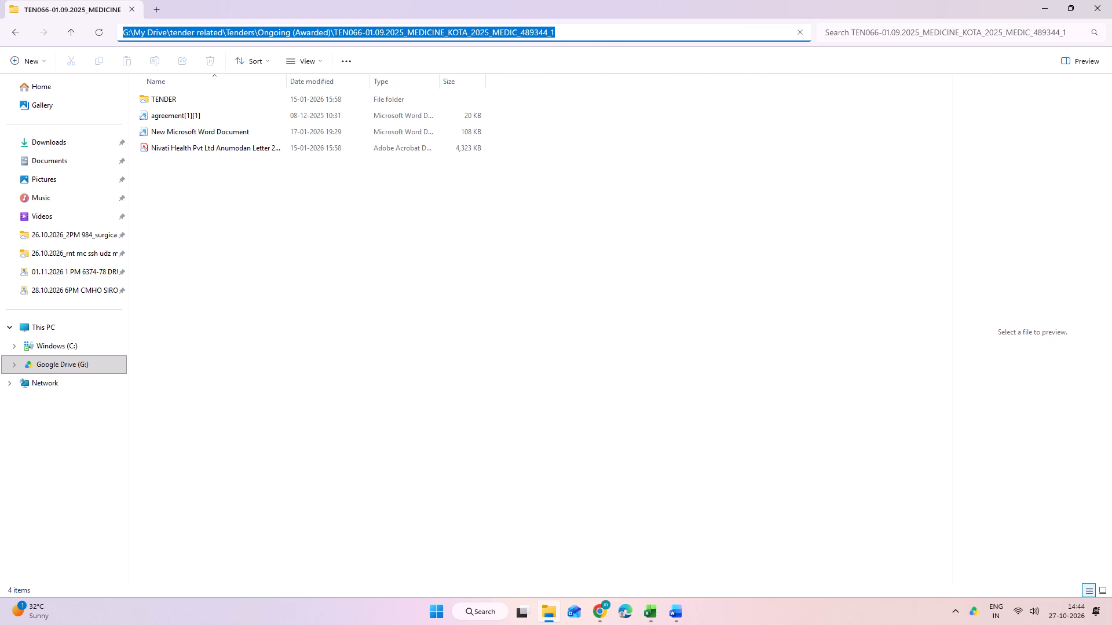
Switch to the TEN066 record in Chrome and enter 2025_MEDIC_489344_1 as its BID ID.
key(alt+Tab)
click(407, 378)
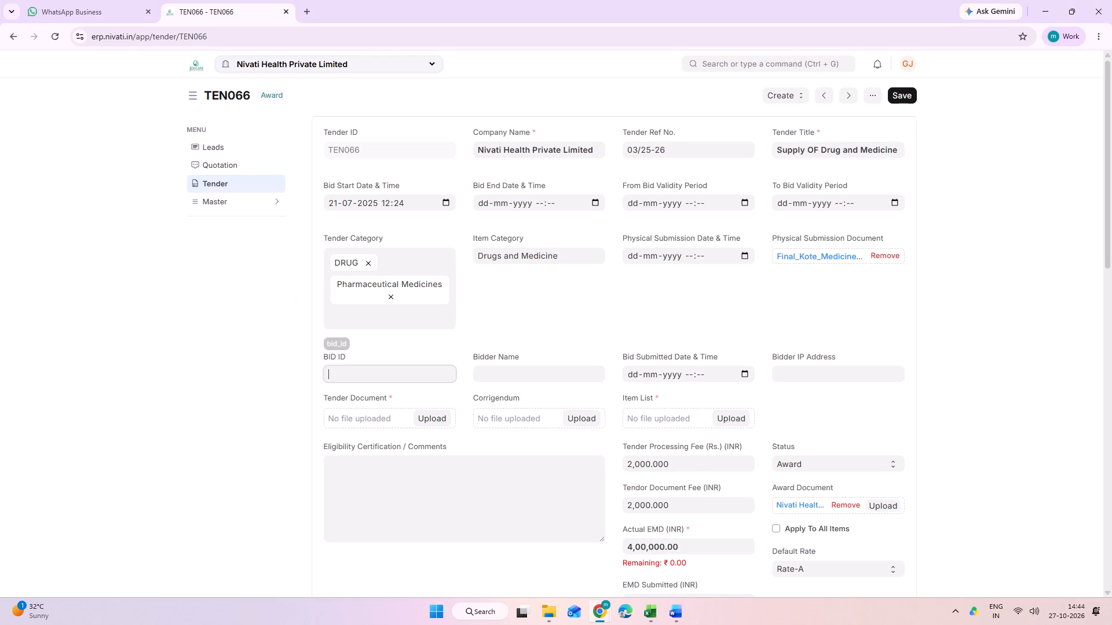
key(super+v)
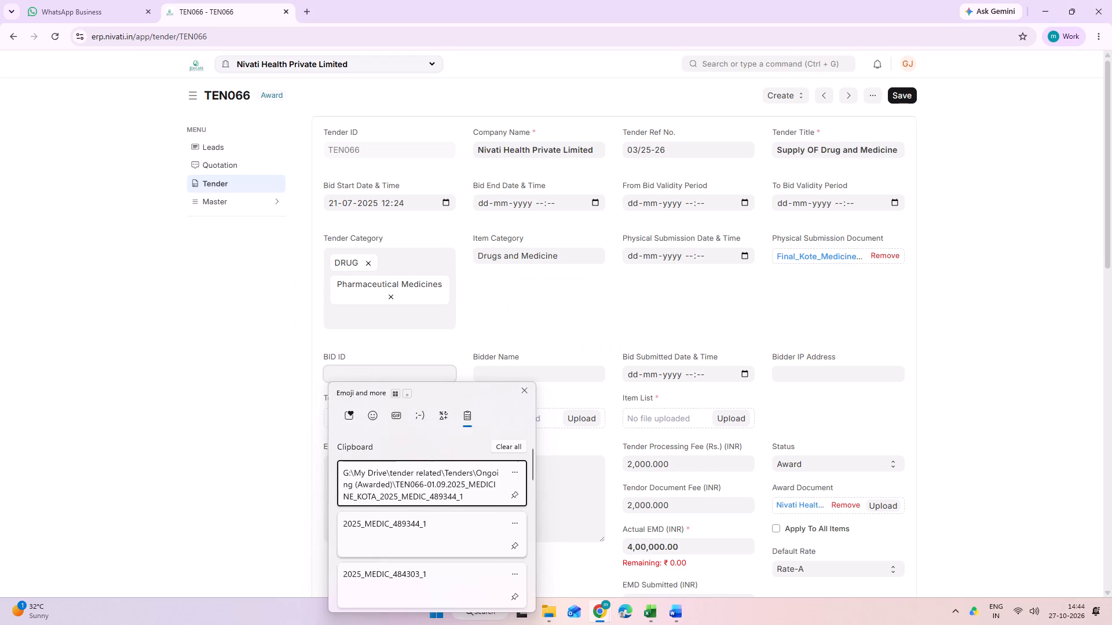
click(407, 525)
key(ctrl+v)
click(512, 325)
Start the Tender Document upload and go to the TEN066-01.09.2025_MEDICINE_KOTA_2025_MEDIC_489344_1 folder using its copied path.
click(433, 411)
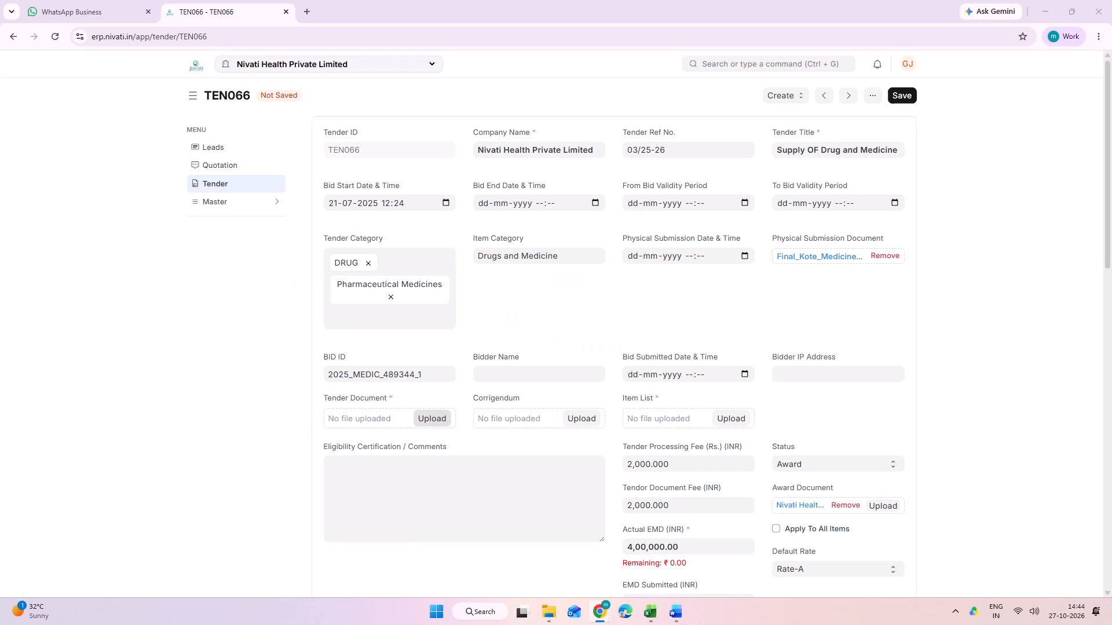
click(485, 35)
click(660, 36)
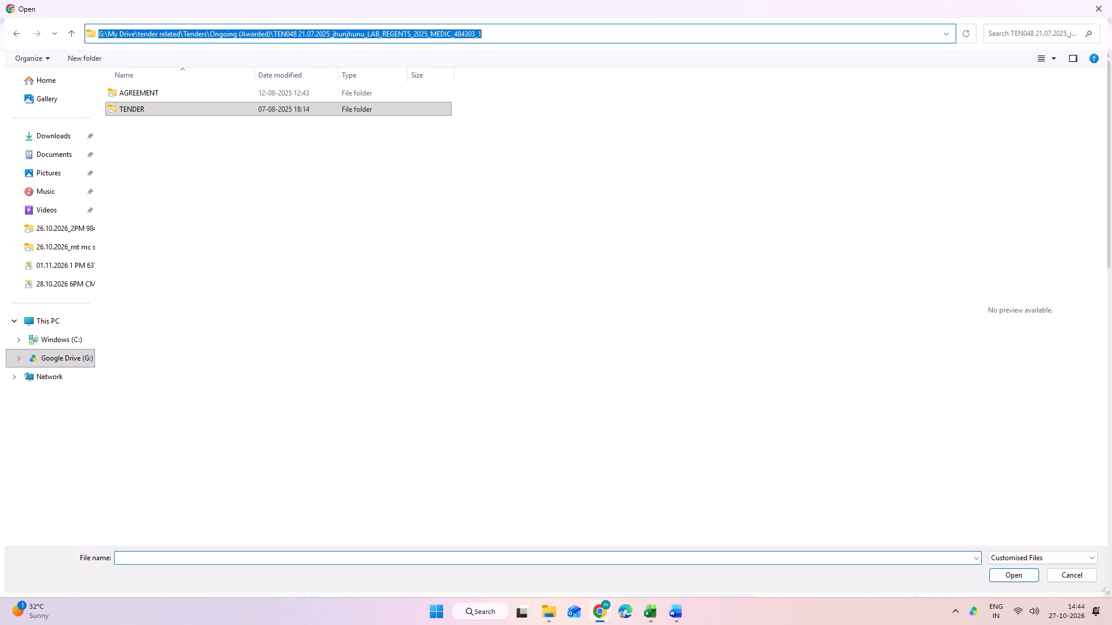
key(ctrl+v)
key(Return)
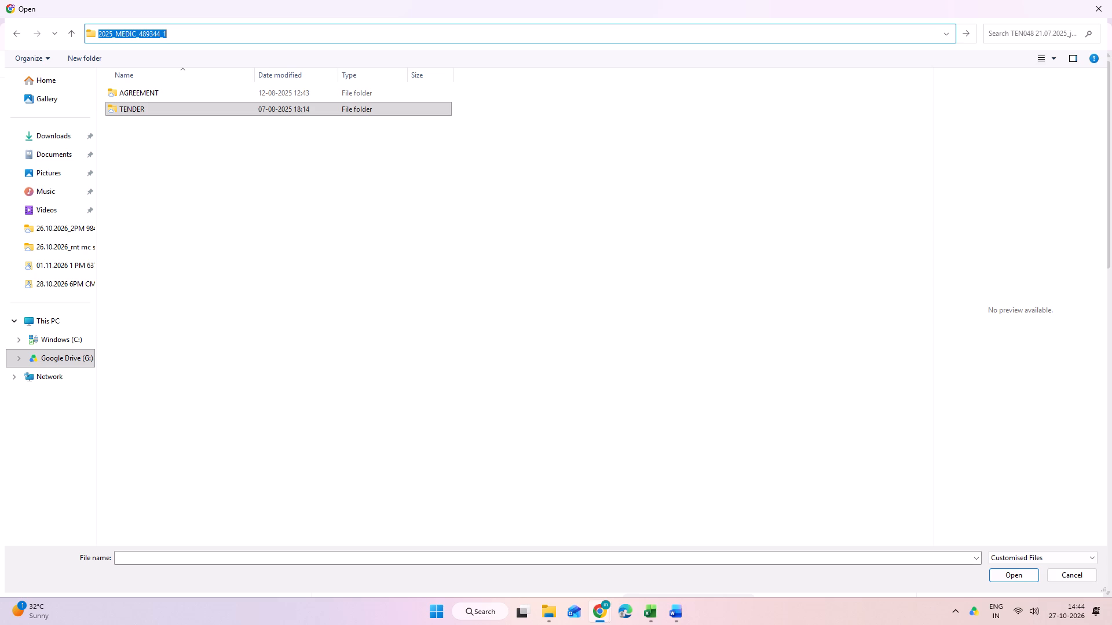
key(Return)
click(635, 306)
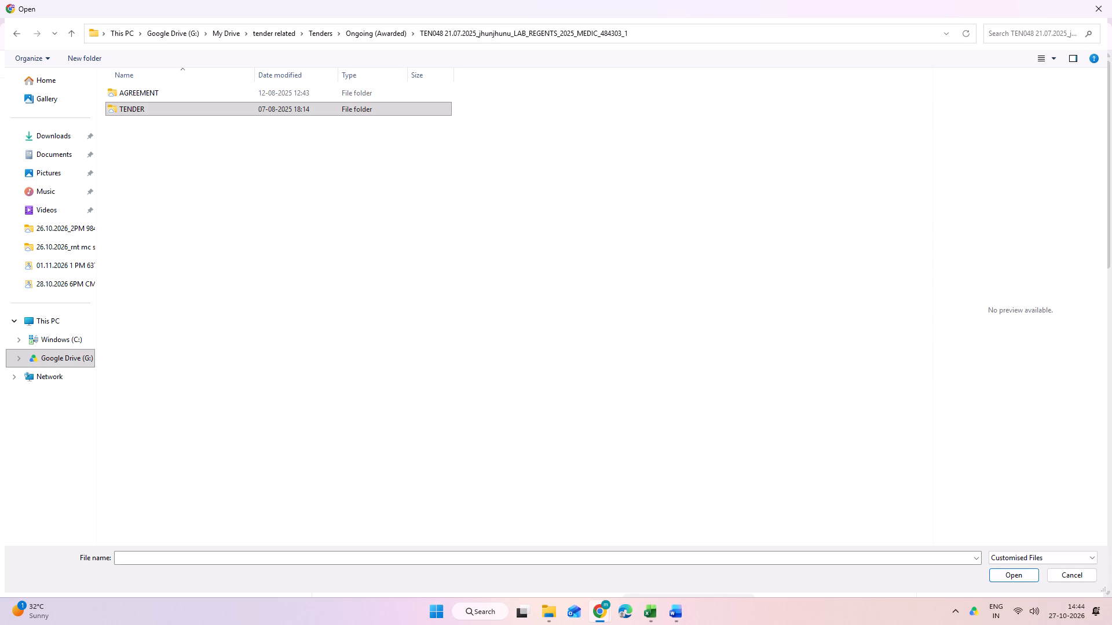
click(674, 29)
key(super+v)
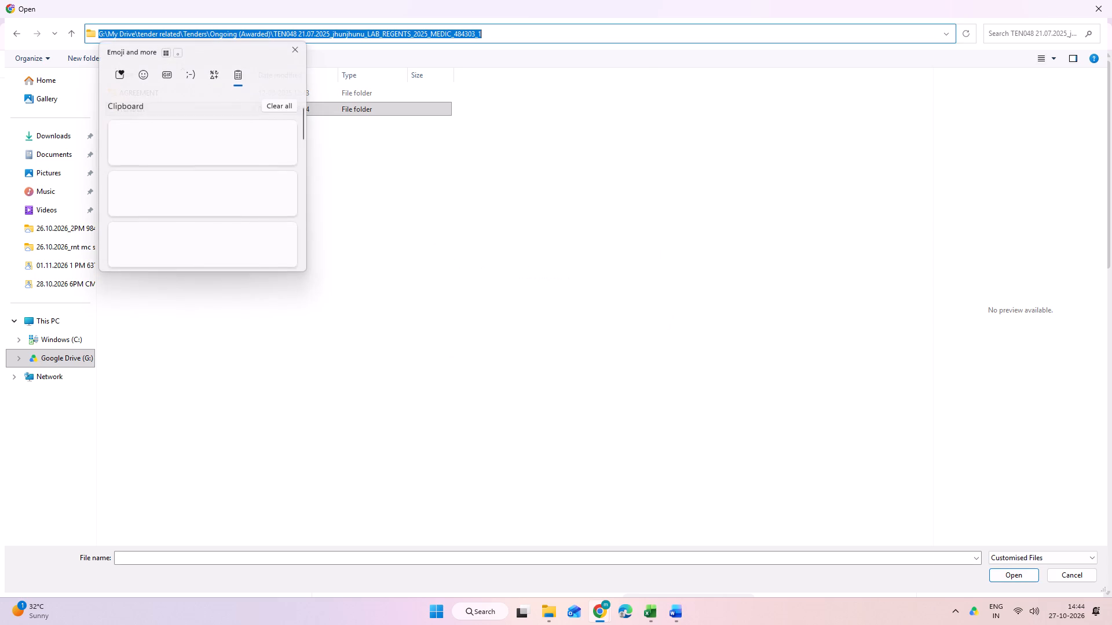
click(156, 134)
key(ctrl+v)
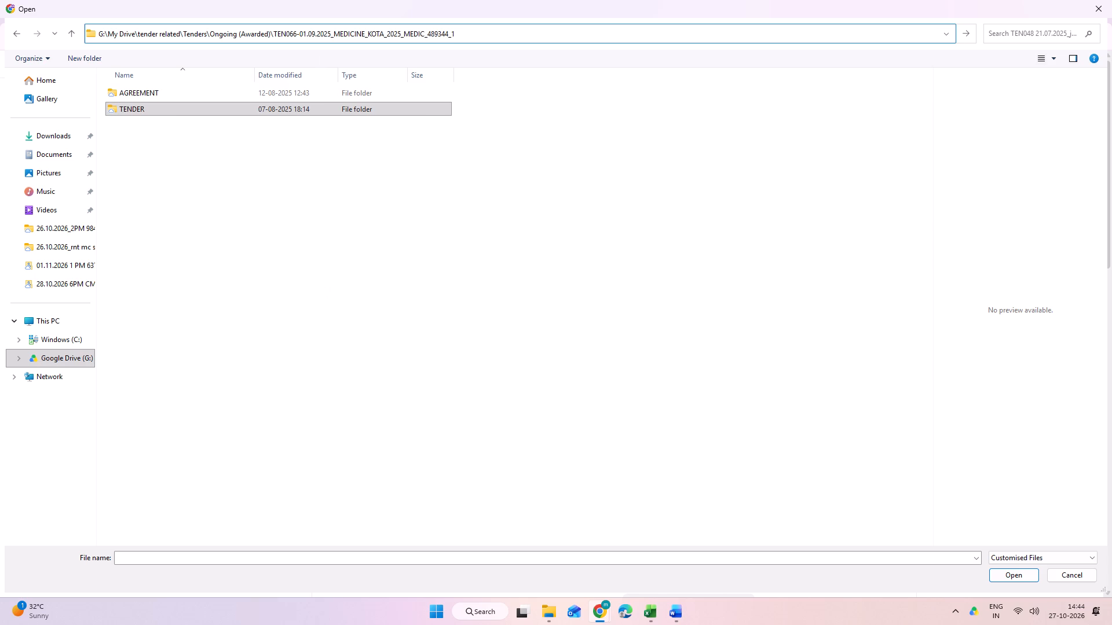
key(Return)
Check the work_872987 folder inside TENDER, then attach FILLED from the TENDER folder as the Tender Document.
double_click(191, 95)
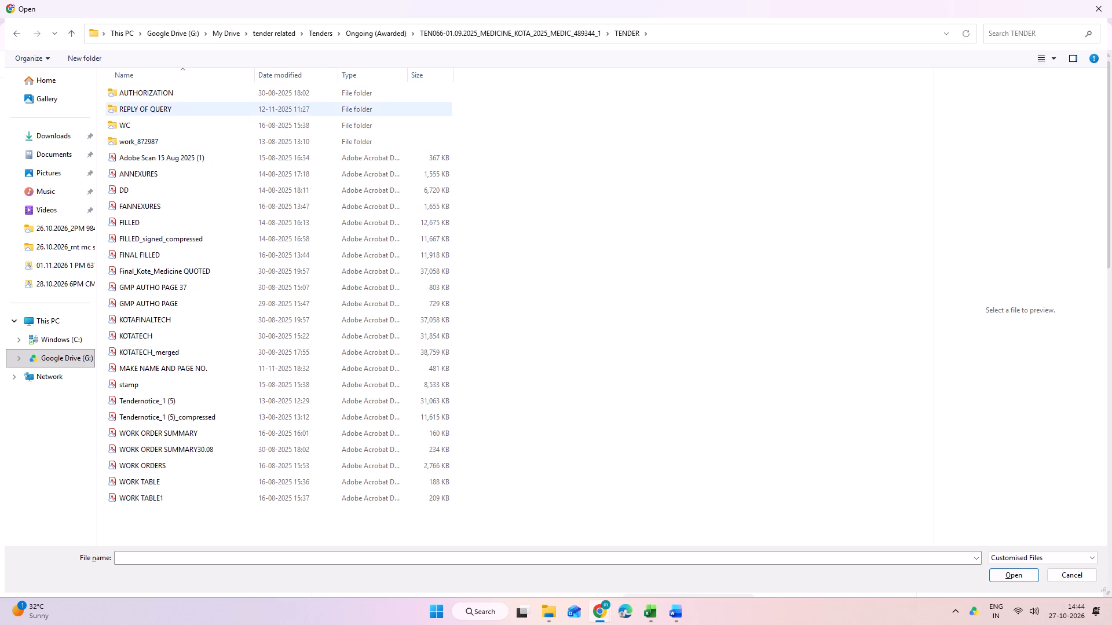
double_click(180, 139)
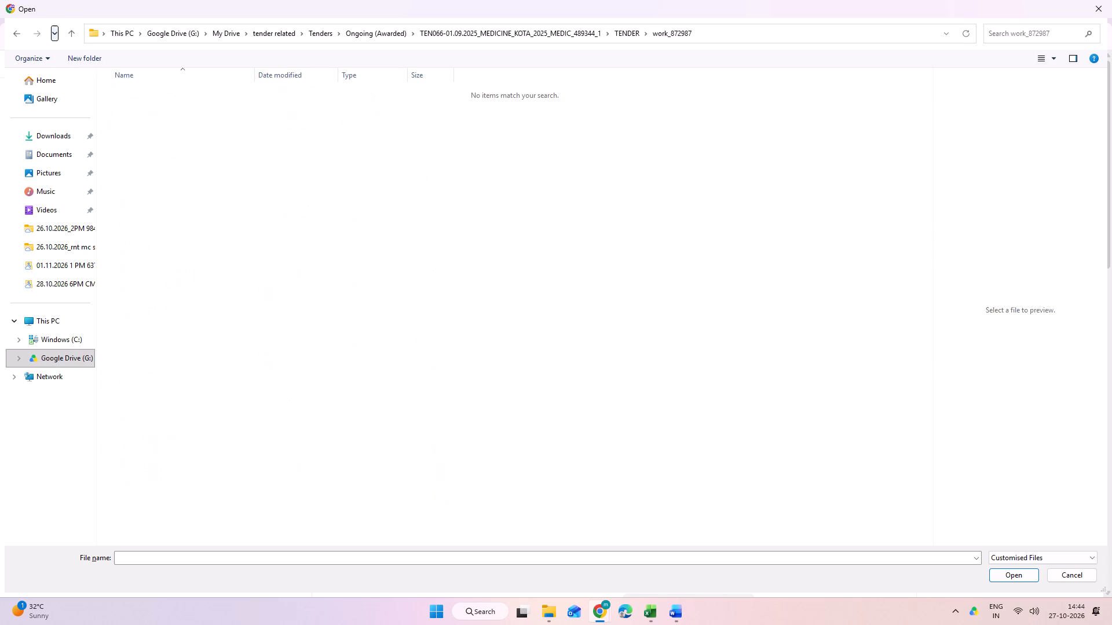
click(16, 34)
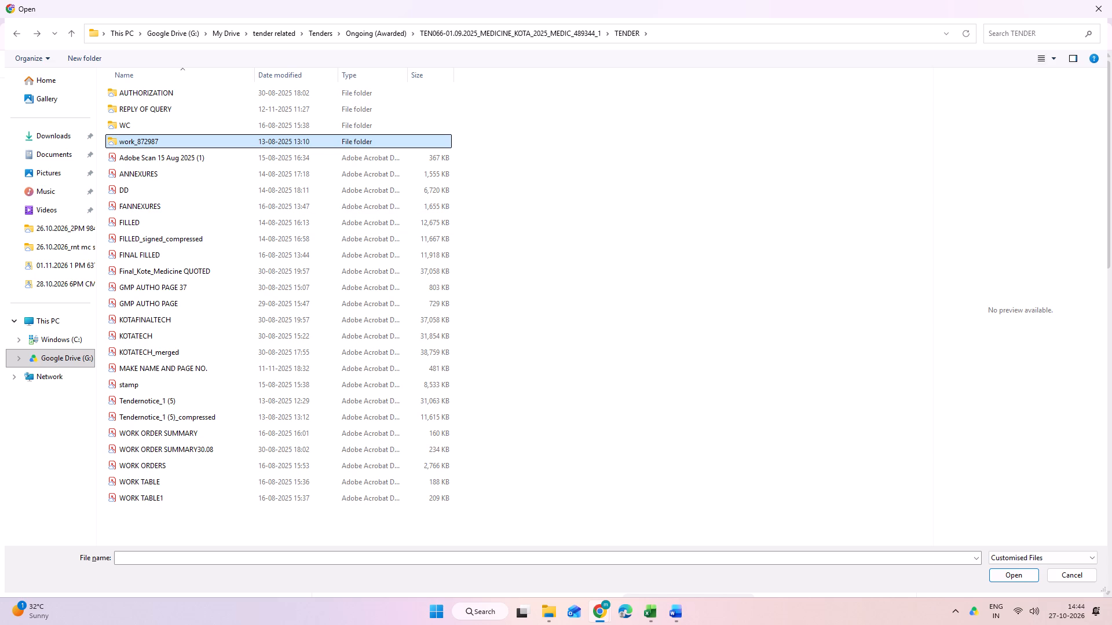
double_click(177, 223)
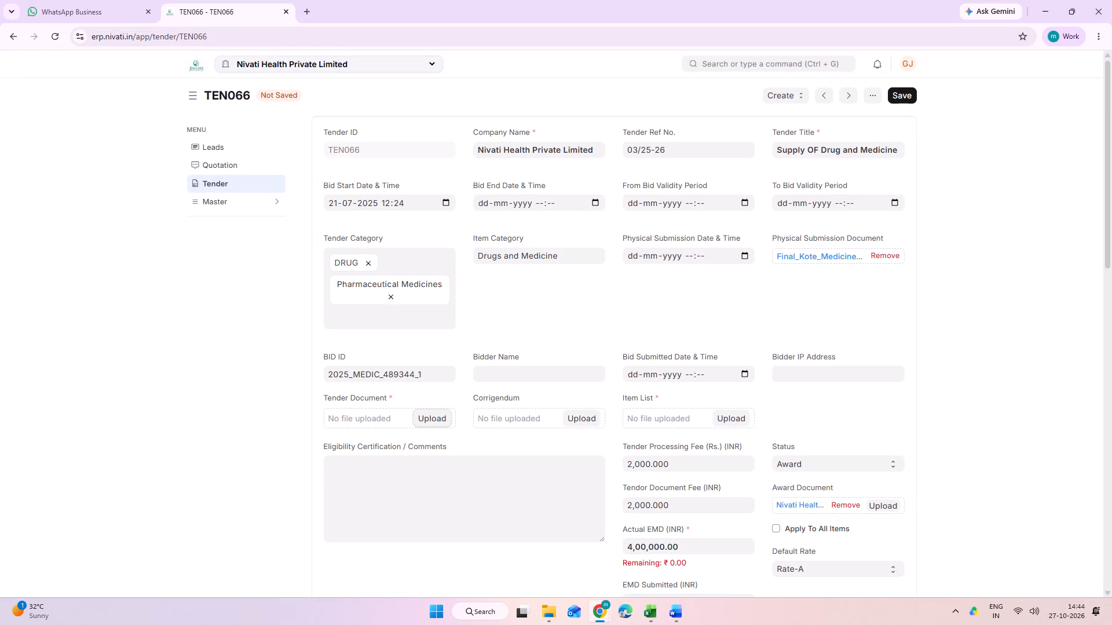
Attach the KOTA MEDICINE TENDER ITEM LIST workbook from the TENDER folder as the Item List.
click(731, 421)
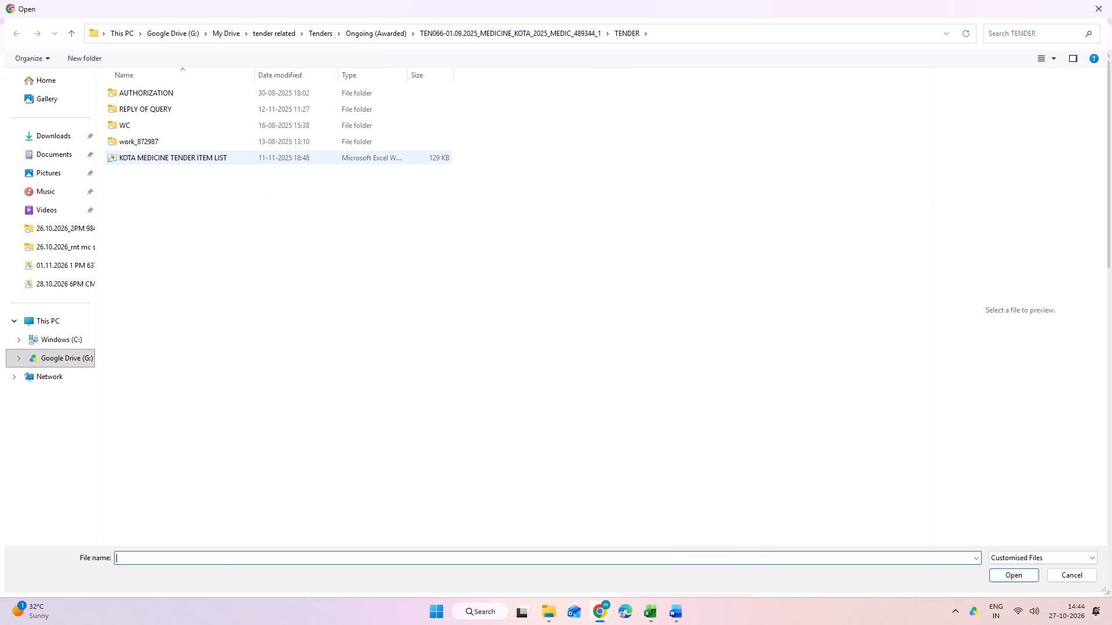
double_click(192, 160)
Look over the fee, return and document tables, then try to save the TEN066 record.
scroll(820, 439, down, 6)
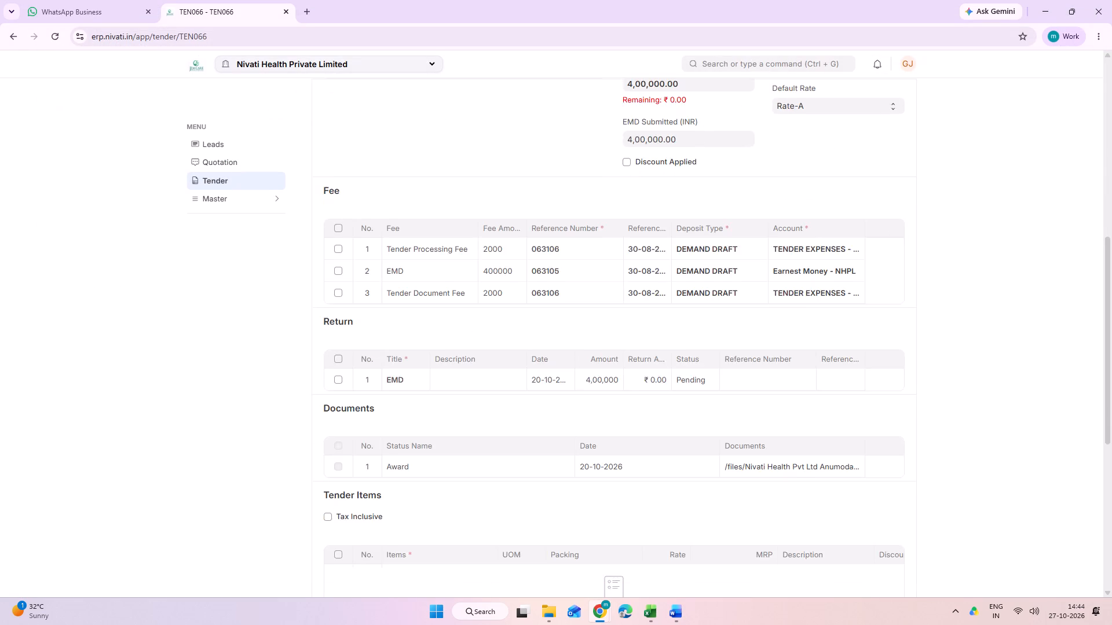
scroll(822, 439, up, 6)
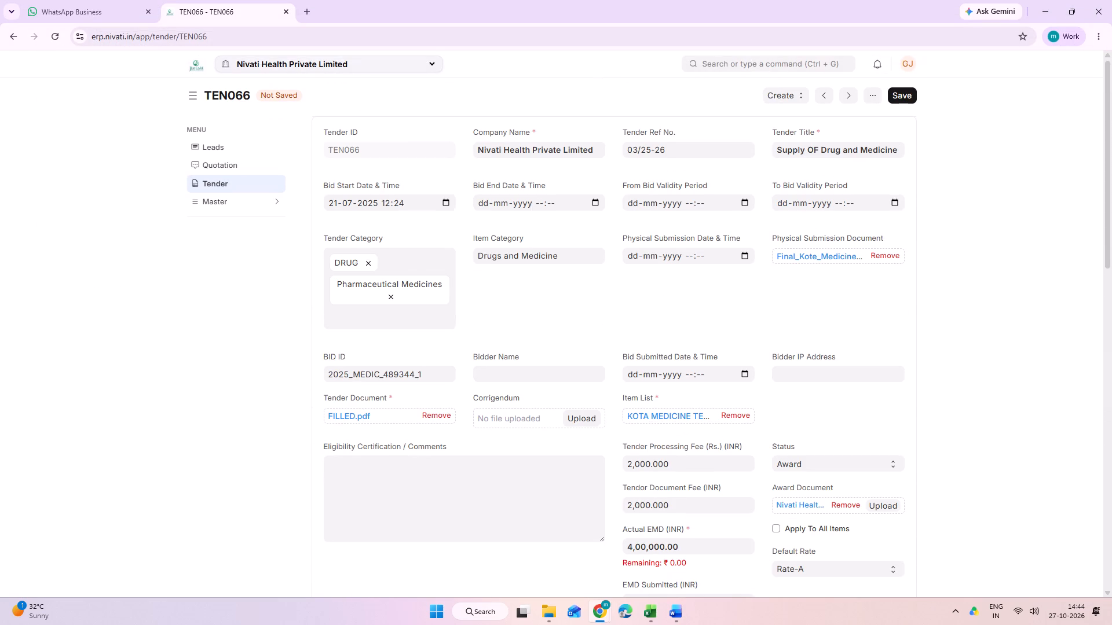
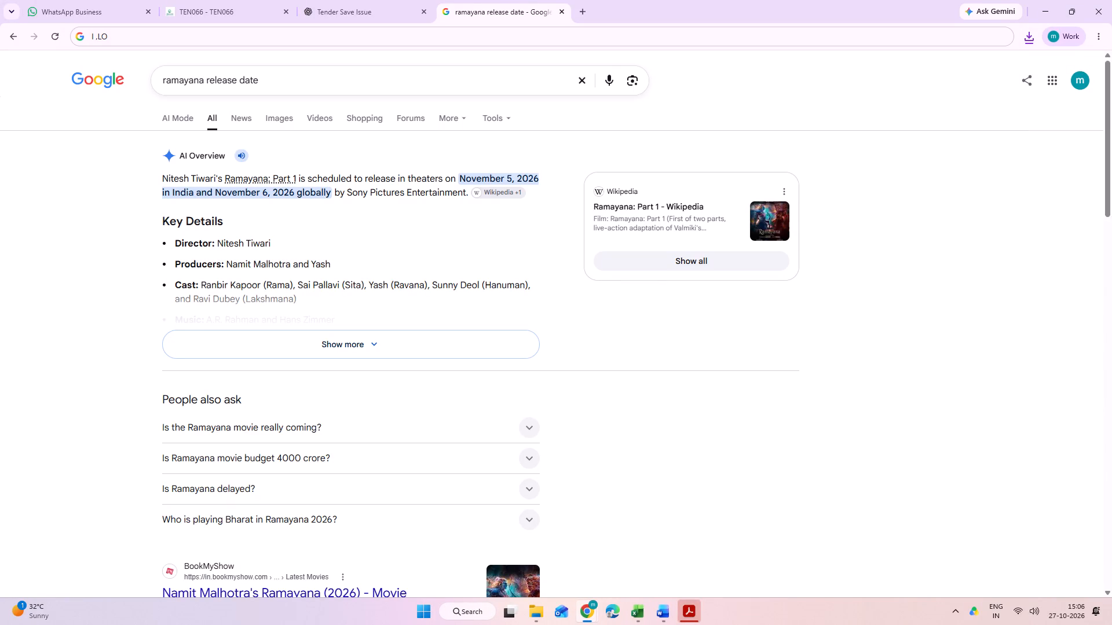
Convert the downloaded PDF "Submission of MRP for Aspirin 2704 dated 15.10.2026 (1)" to Word with iLovePDF.
click(457, 41)
text(I LO)
key(Return)
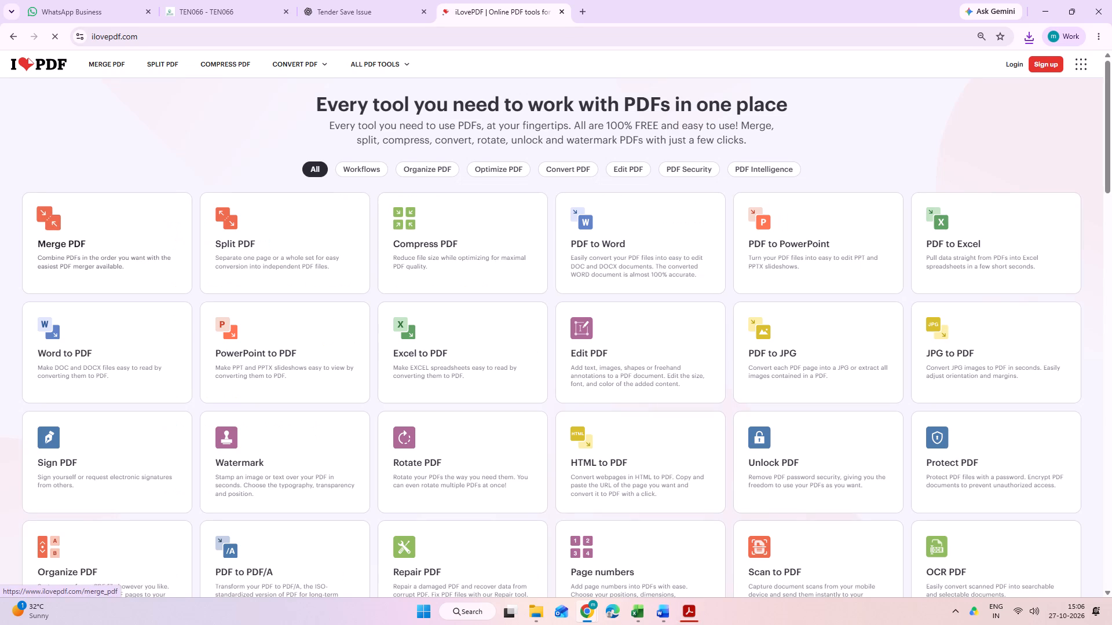
click(603, 245)
click(1030, 34)
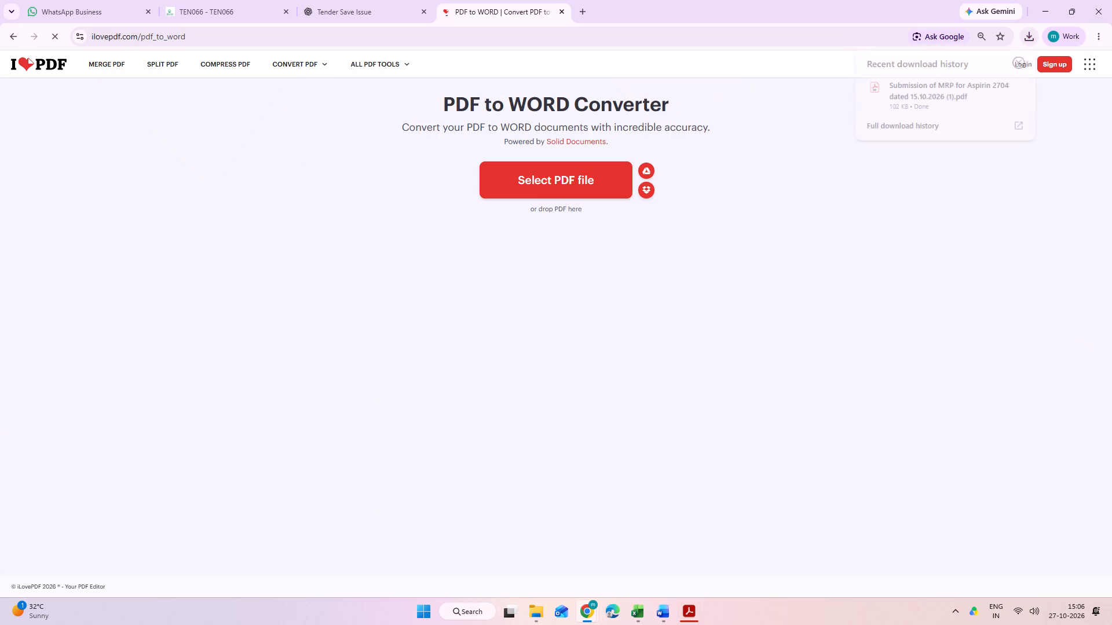
drag(965, 87, 654, 274)
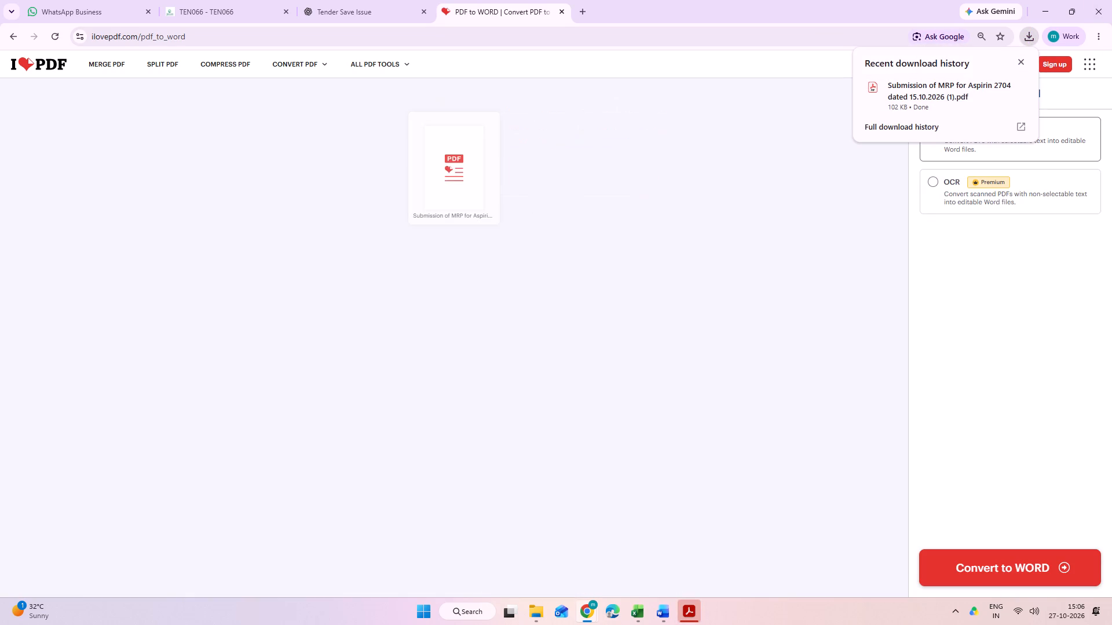
click(1051, 566)
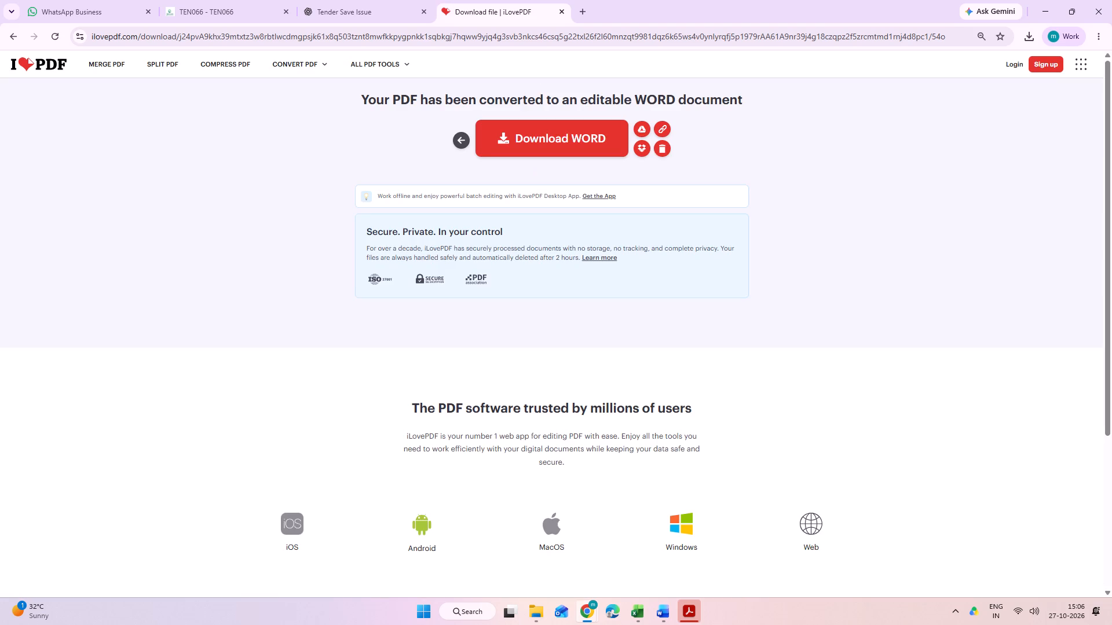
Download the converted Word file of the Aspirin MRP letter and open it in Word with editing enabled.
click(572, 123)
click(566, 144)
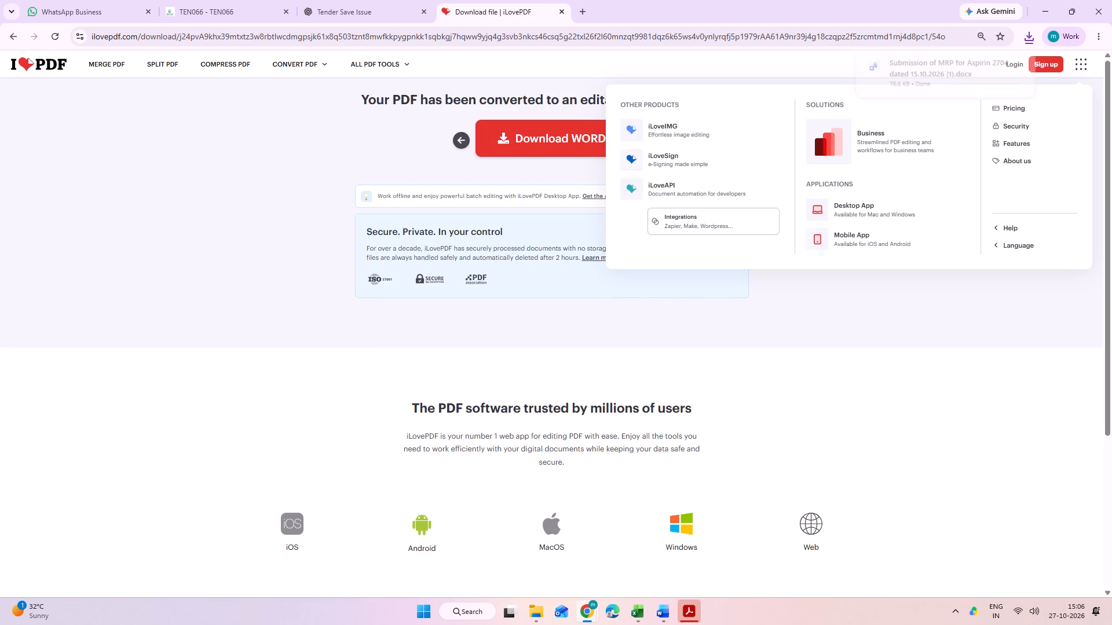
click(963, 75)
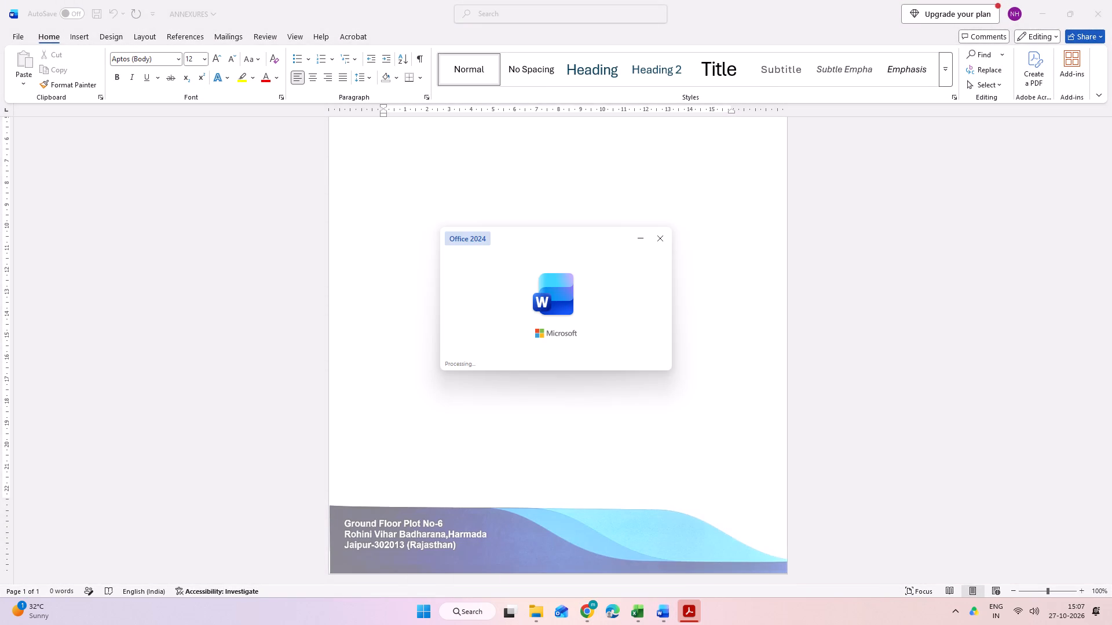
click(478, 50)
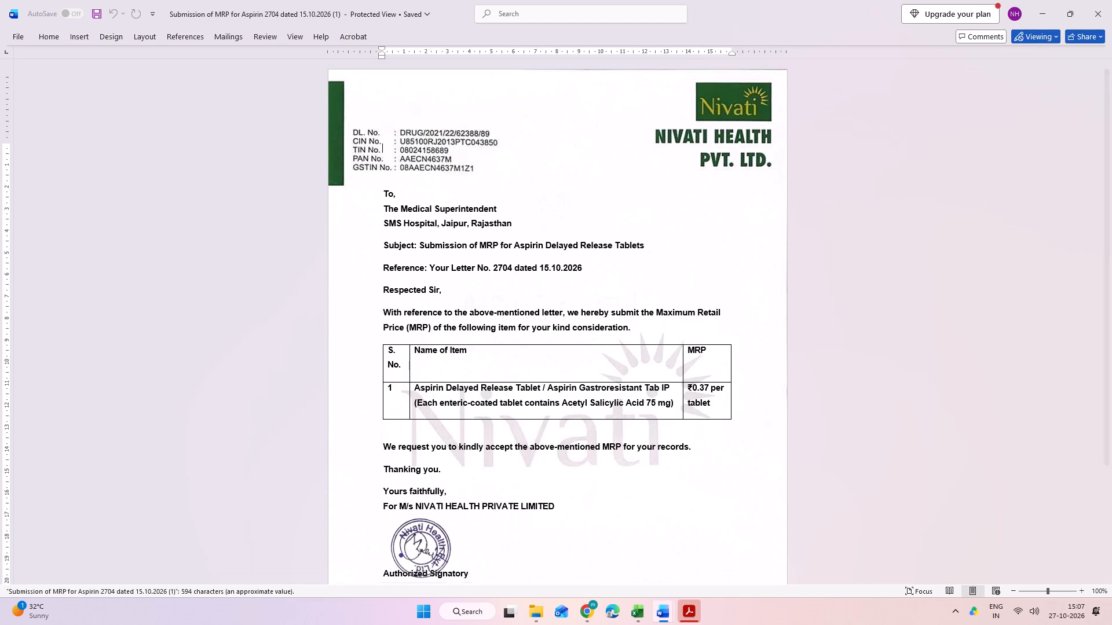
click(459, 247)
click(432, 271)
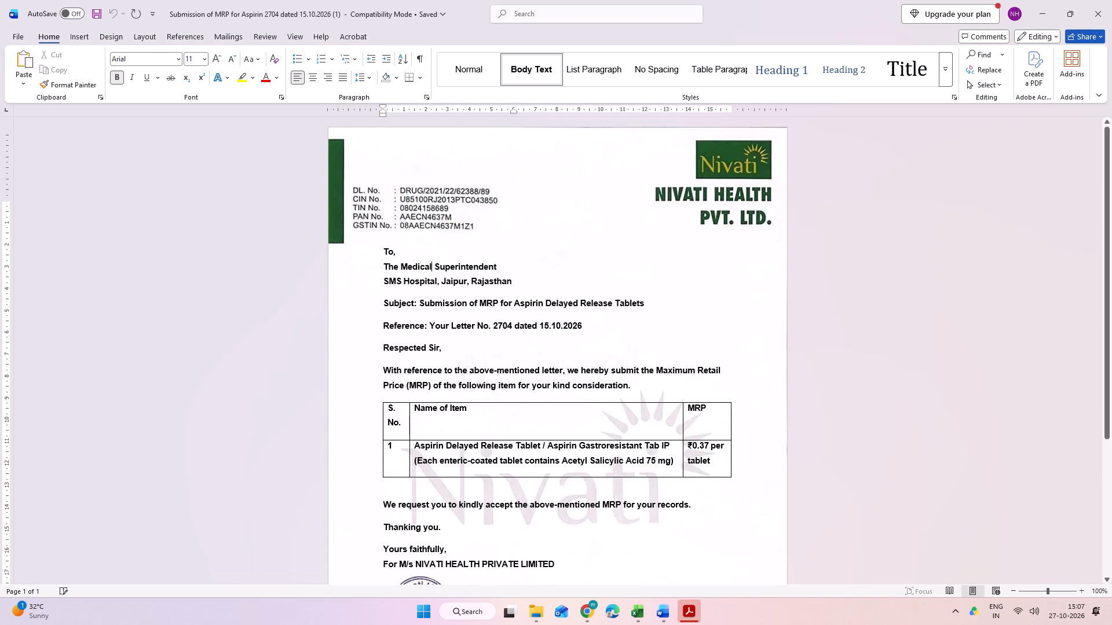
Look over the converted letter's text and table down to the signature block, and close the document.
drag(383, 249, 569, 433)
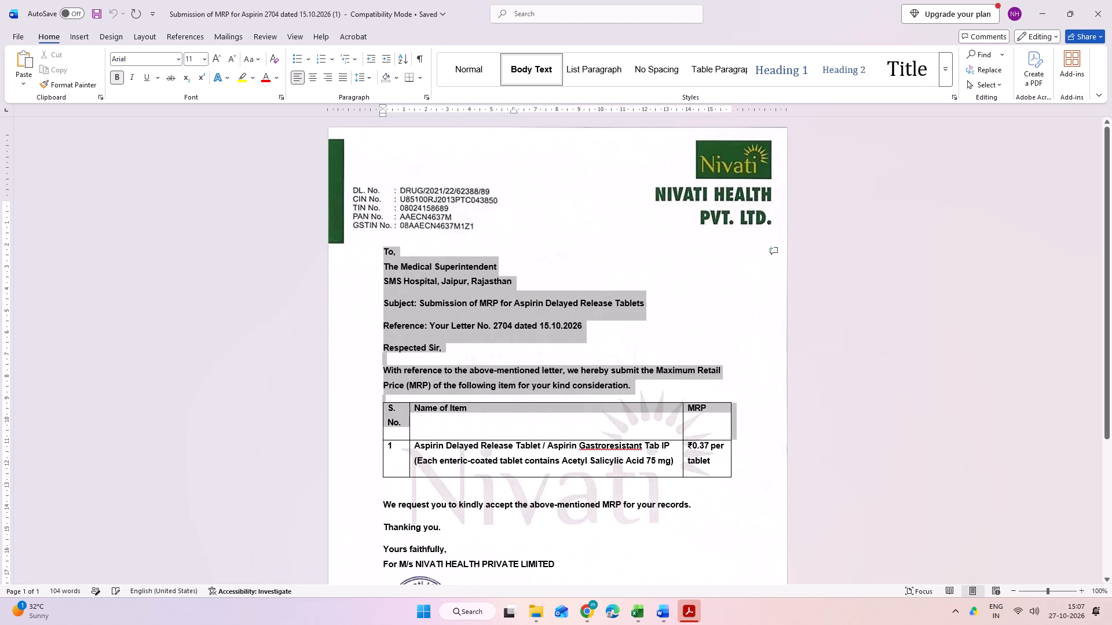
drag(569, 433, 576, 440)
click(949, 424)
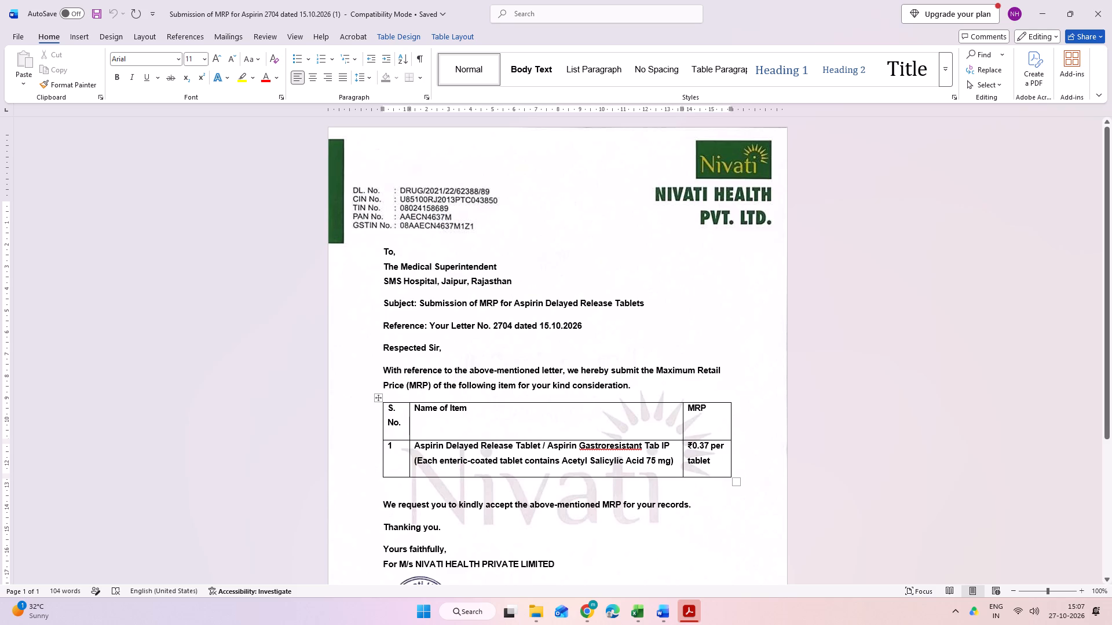
scroll(603, 439, down, 2)
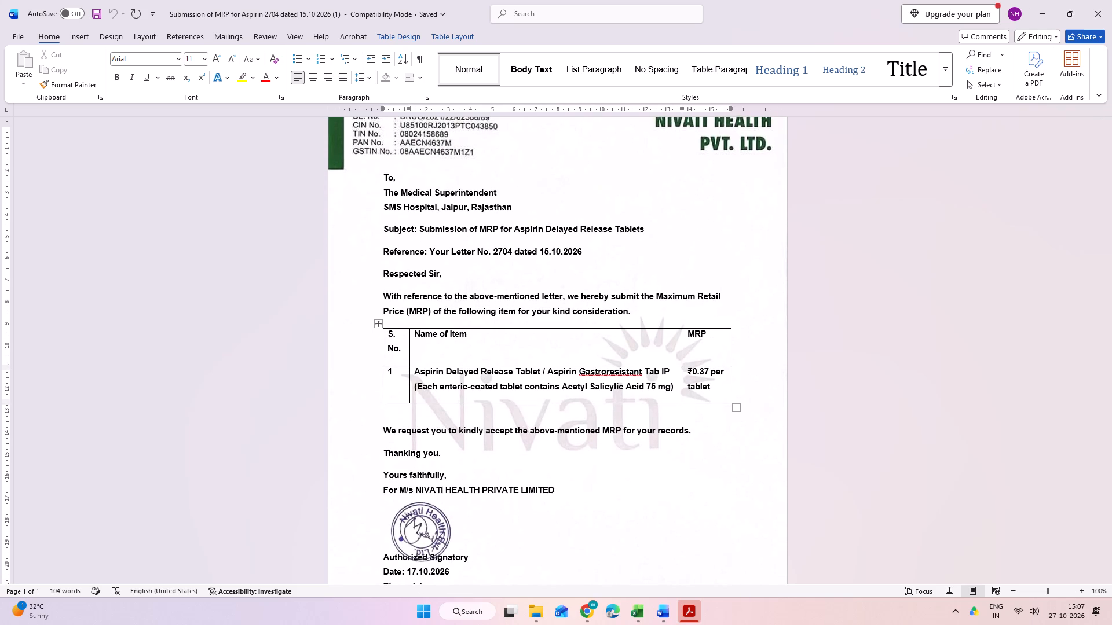
click(1097, 16)
click(1038, 6)
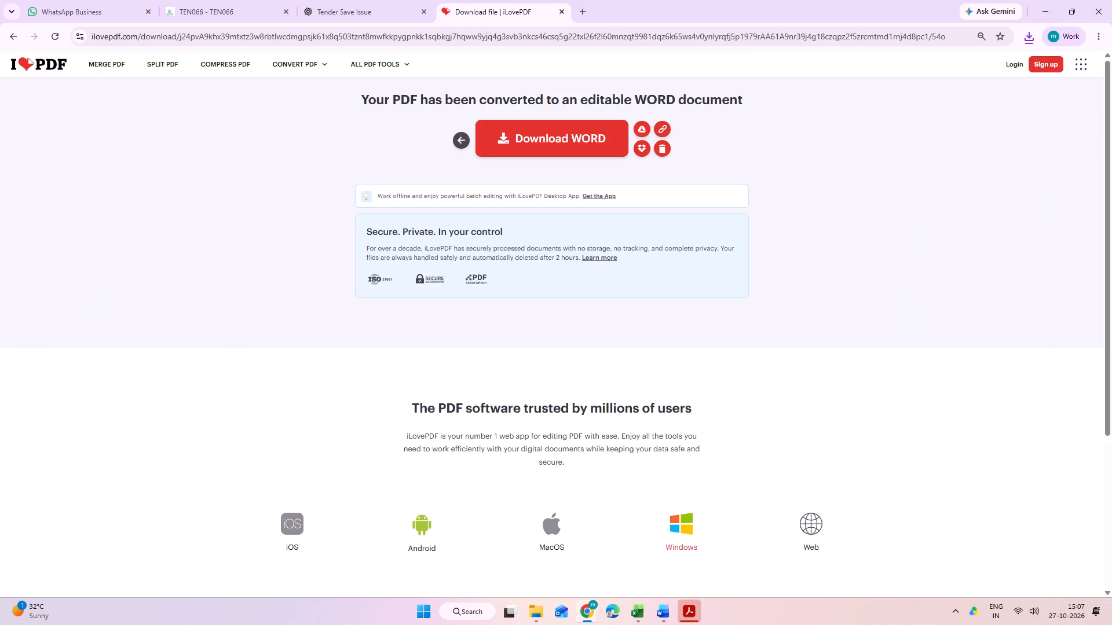
Close the ANNEXURES document, saving its changes.
click(664, 618)
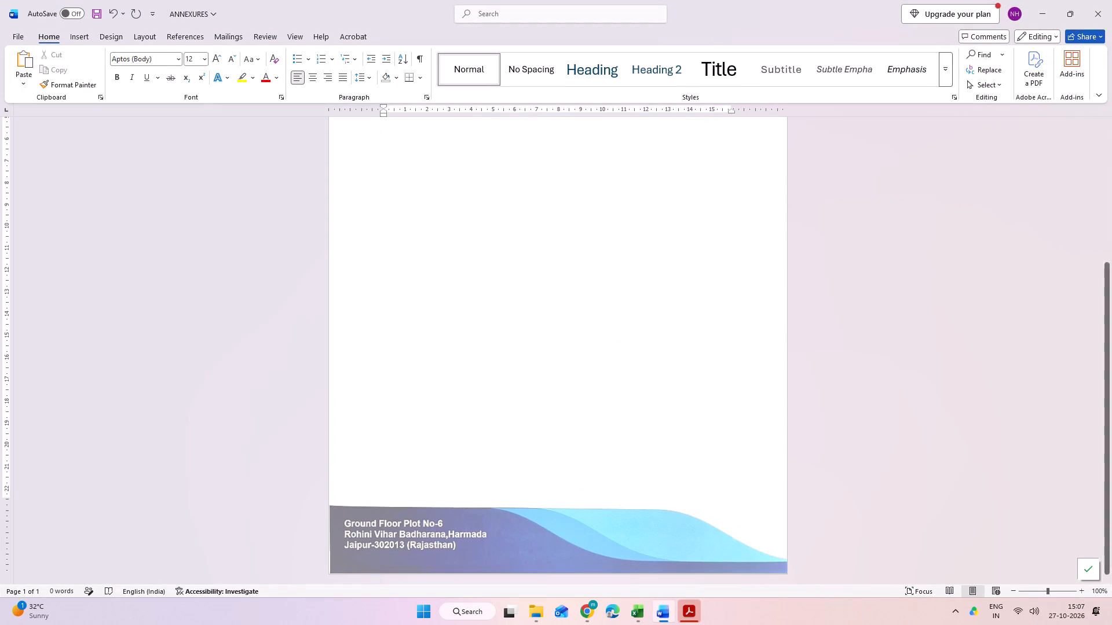
drag(1023, 0, 1047, 1)
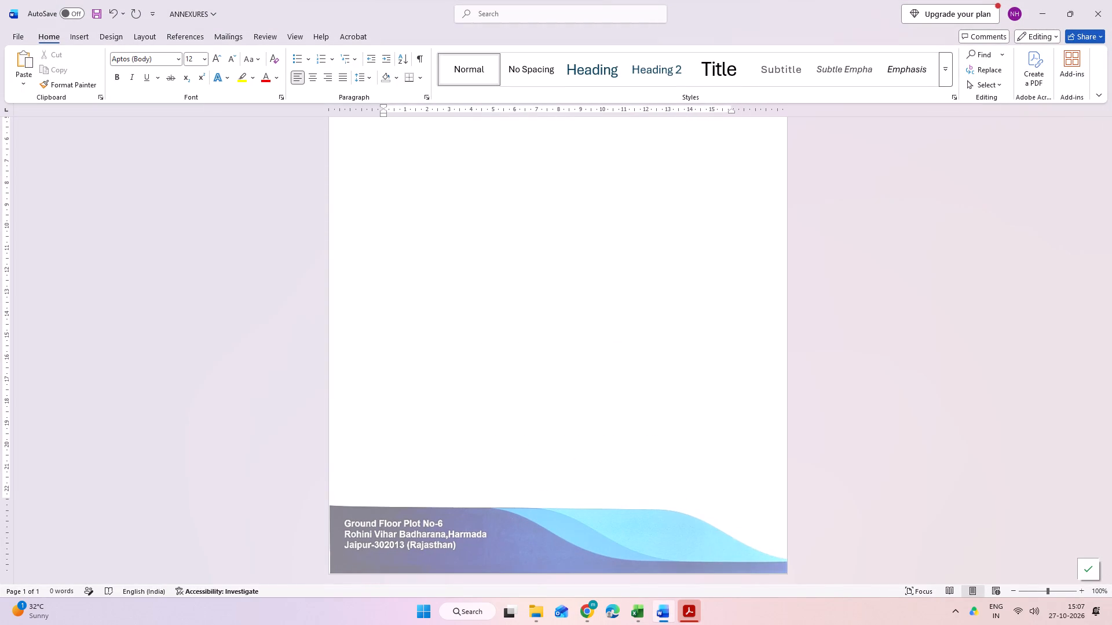
click(1090, 16)
click(585, 329)
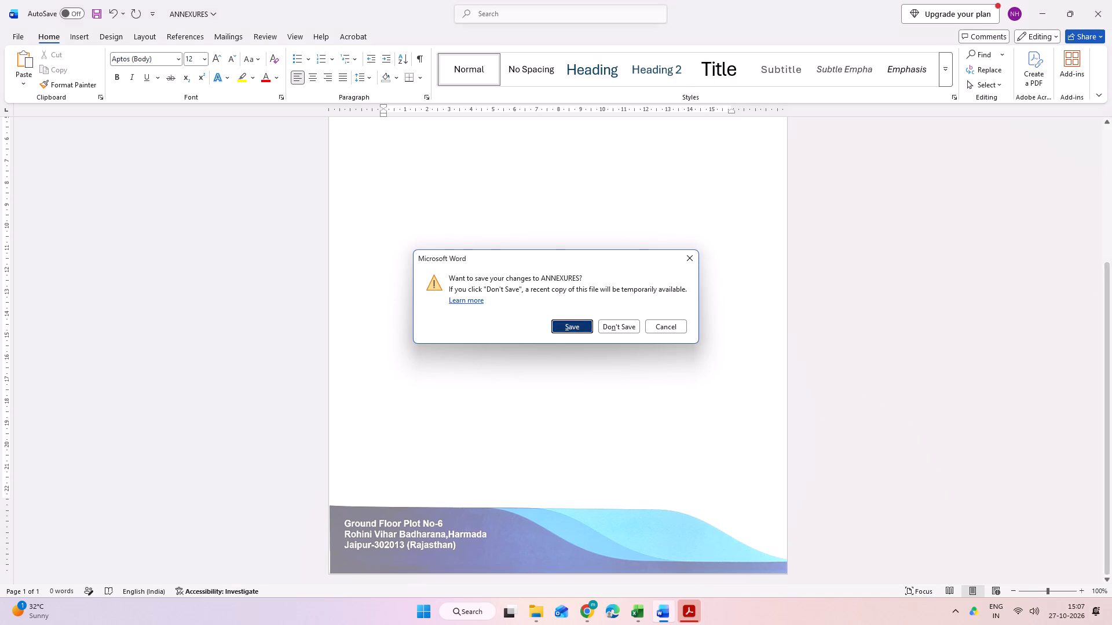
Reopen the converted Word file "Submission of MRP for Aspirin 2704 dated 15.10.2026 (1)" from the Downloads folder.
click(547, 607)
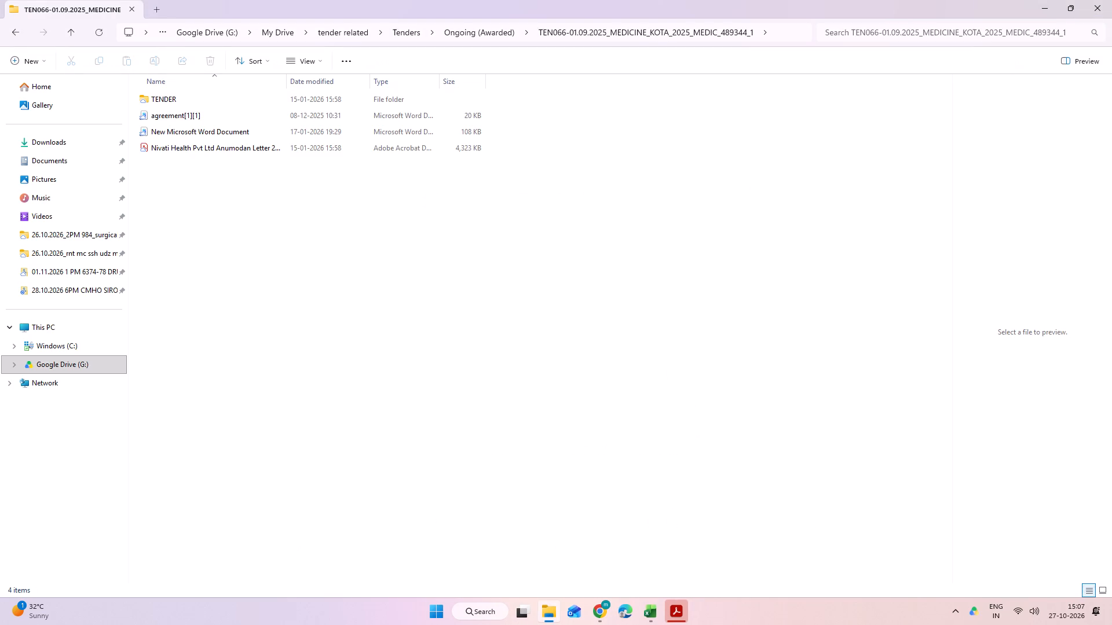
click(55, 141)
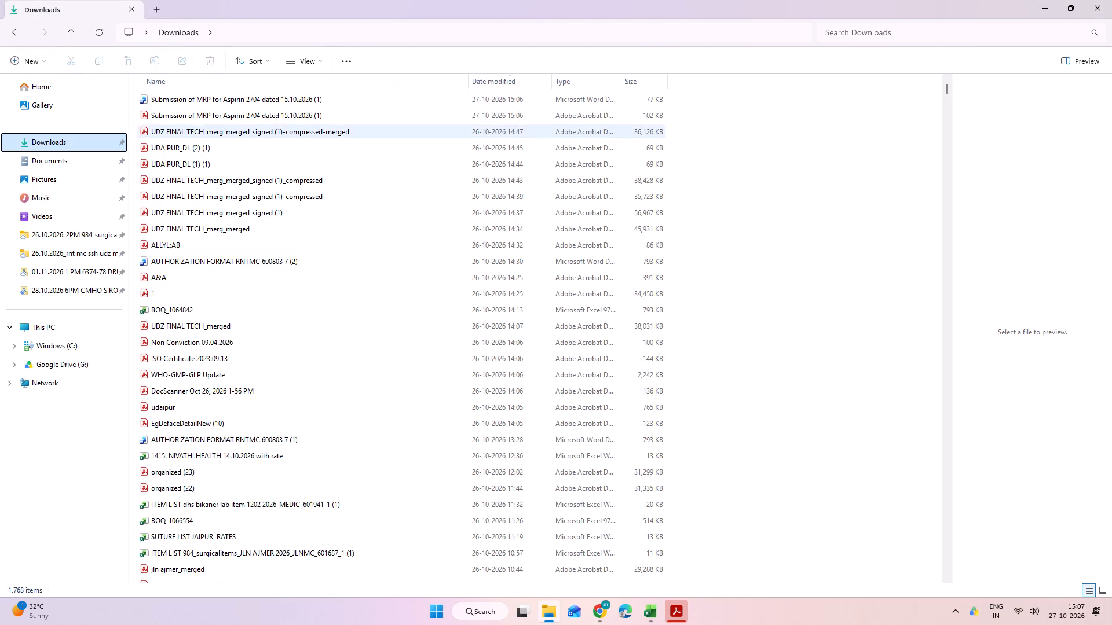
double_click(258, 96)
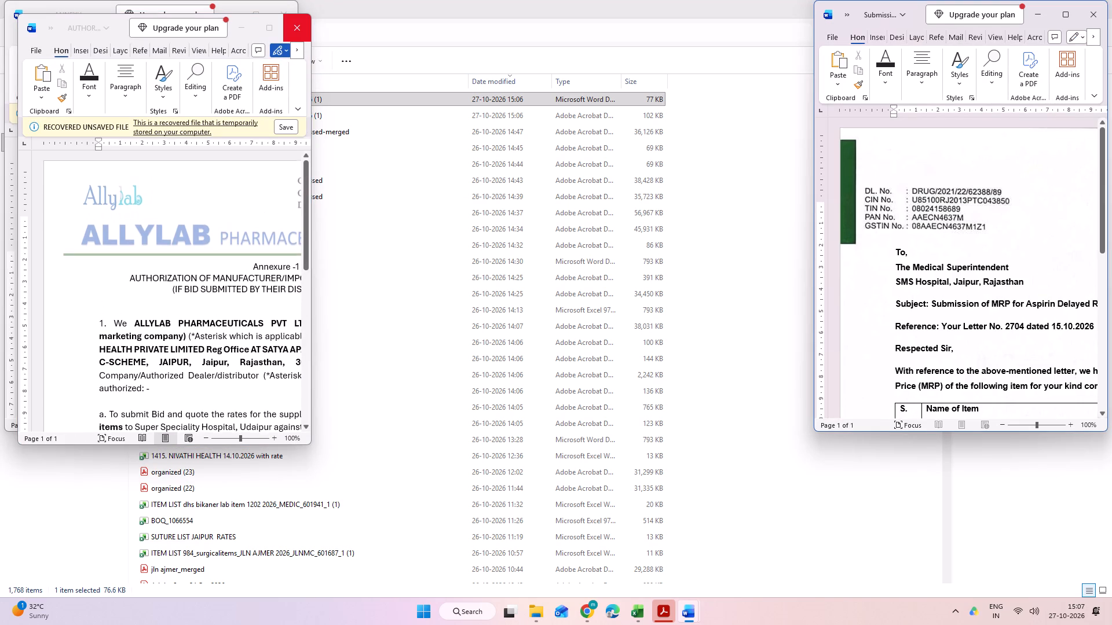
Delete the recovered copies of AUTHORIZATION FORMAT RNTMC 600803 7 and ANNEXURES, and maximise the MRP letter's window.
click(298, 35)
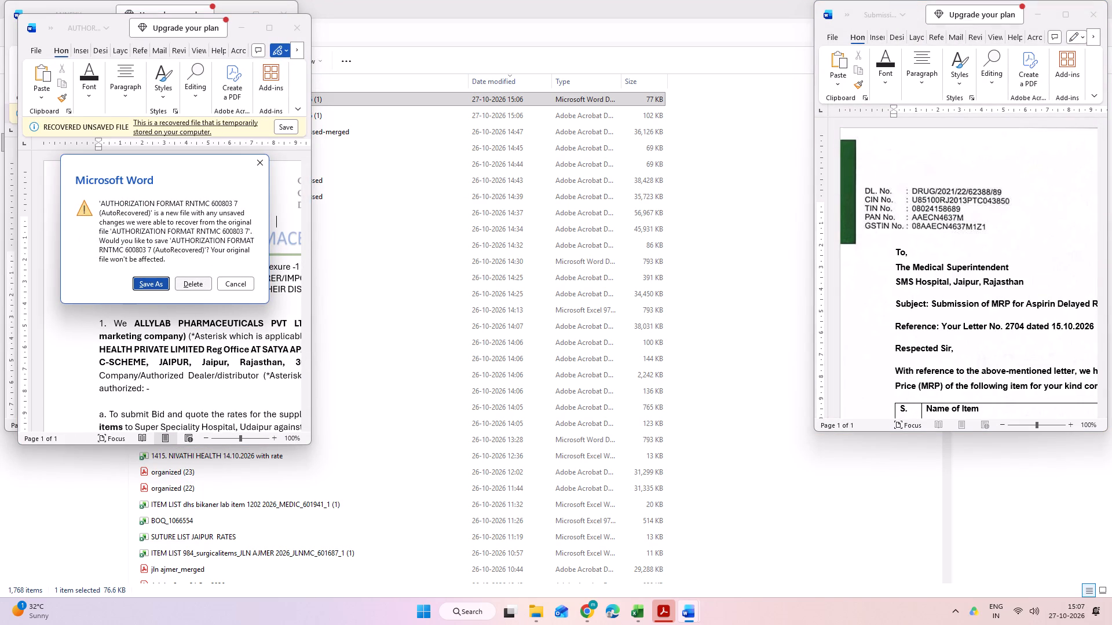
click(179, 284)
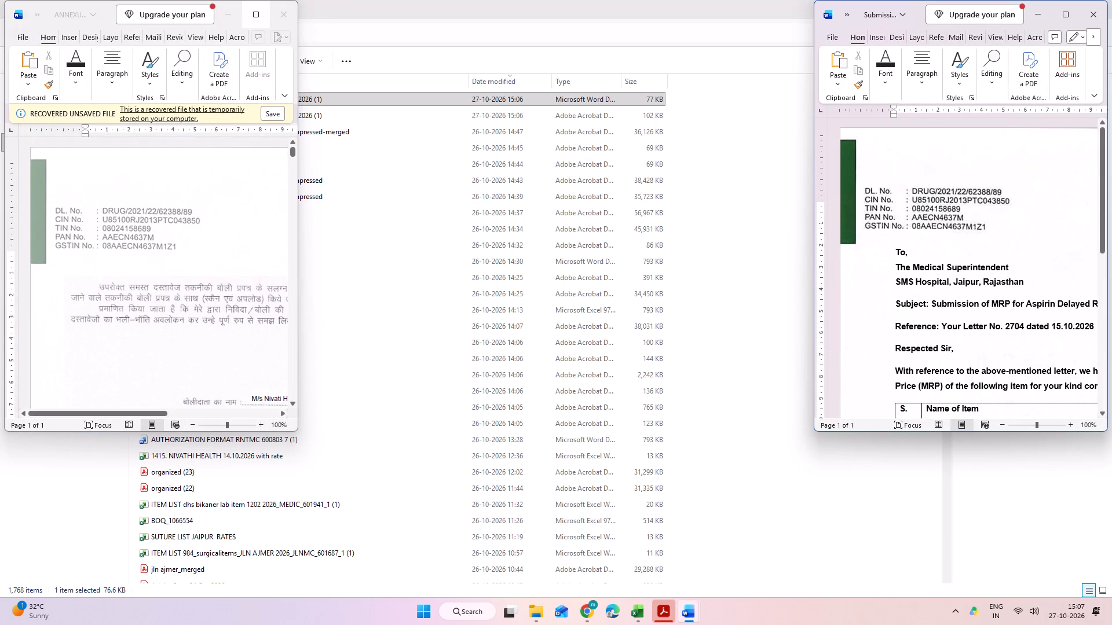
click(270, 14)
click(189, 264)
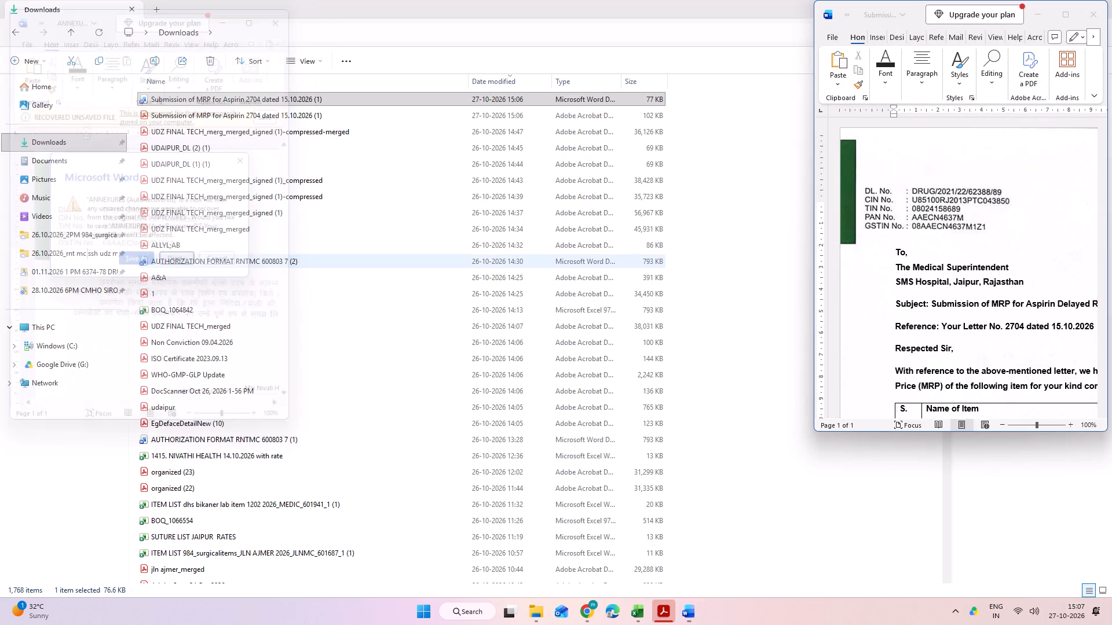
click(1065, 14)
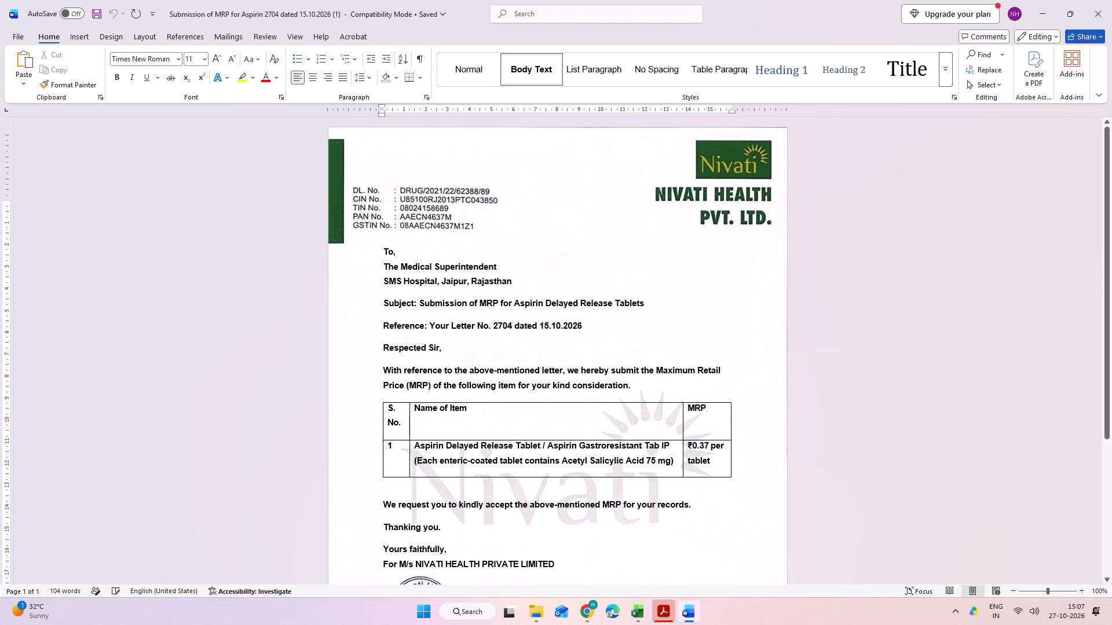
Delete the letter's reference line and remove "for Aspirin Delayed Release Tablets" from its subject line.
drag(585, 328, 392, 331)
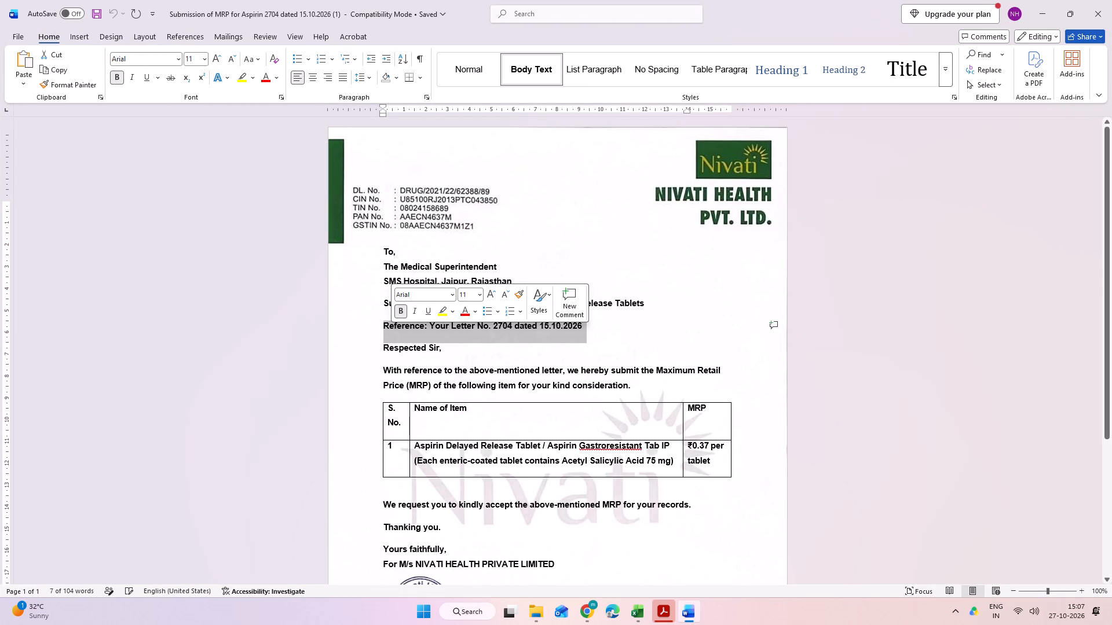
key(Delete)
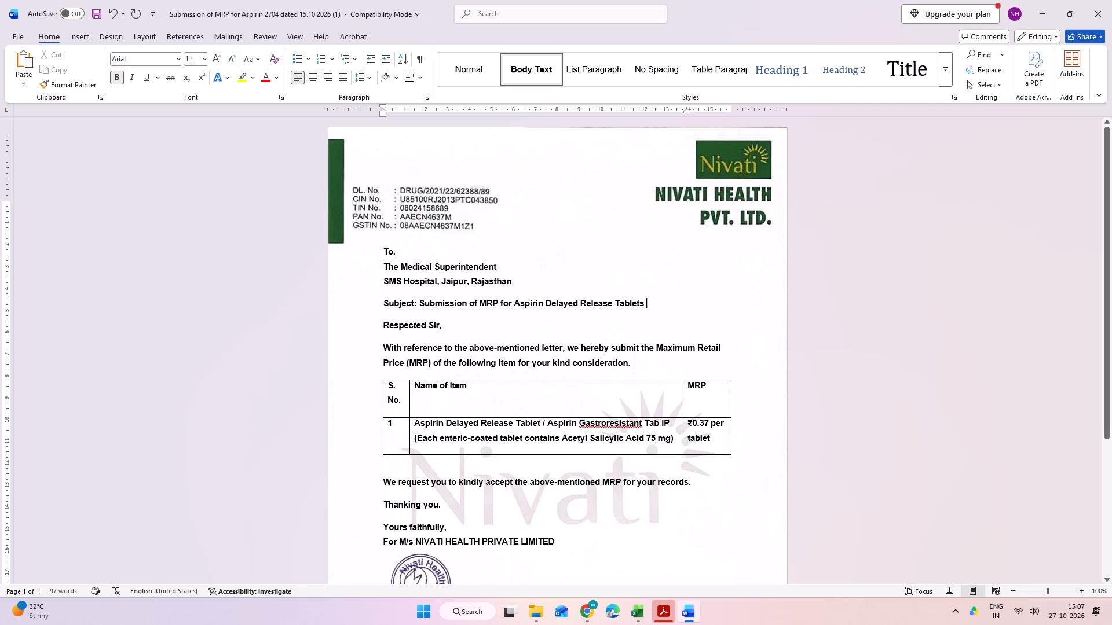
drag(501, 303, 631, 304)
key(Delete)
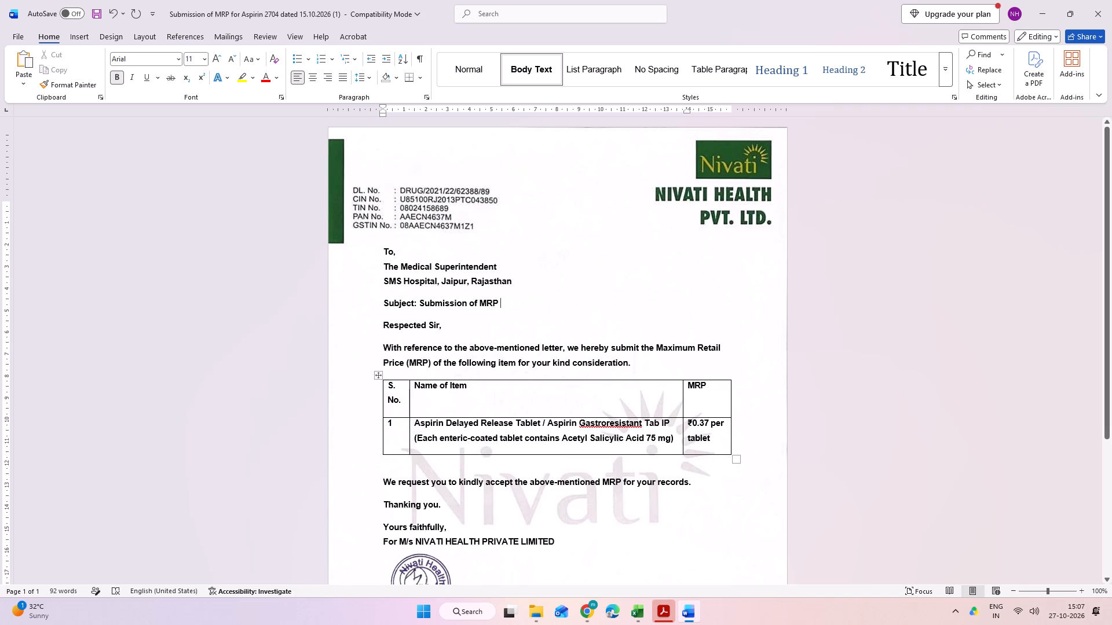
Check the rest of the letter down to the signature block and start switching to another open window.
scroll(601, 385, down, 2)
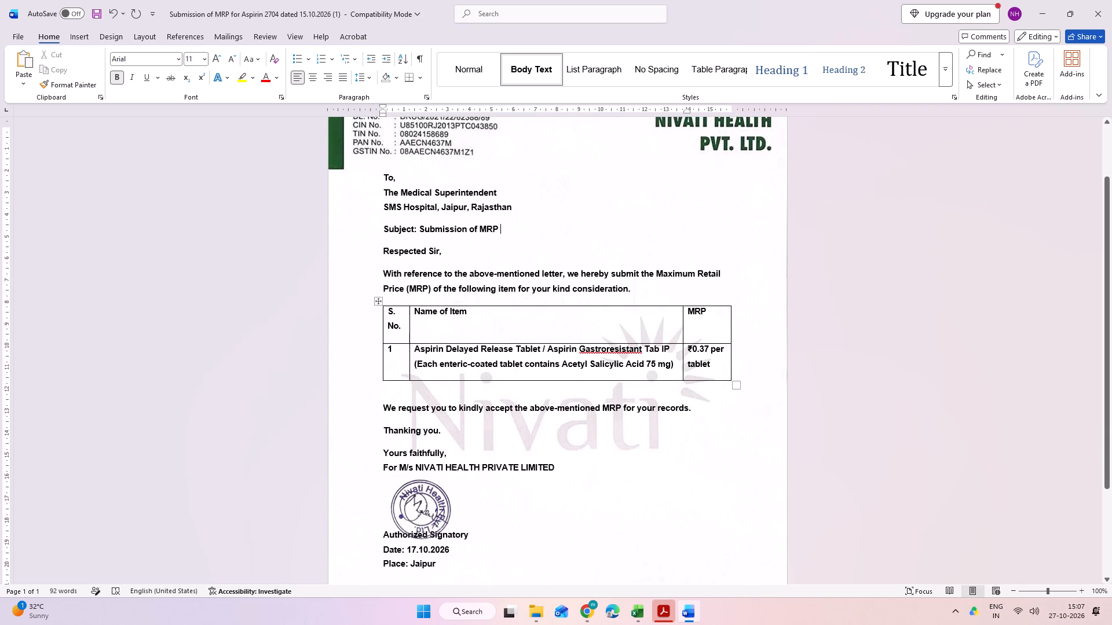
key(alt+Tab)
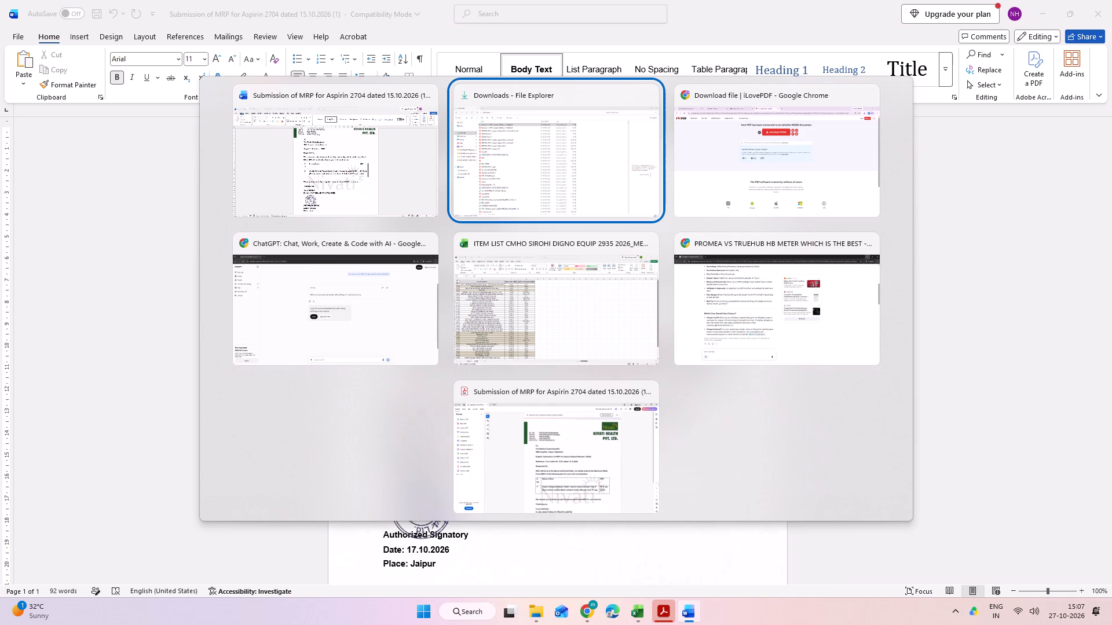
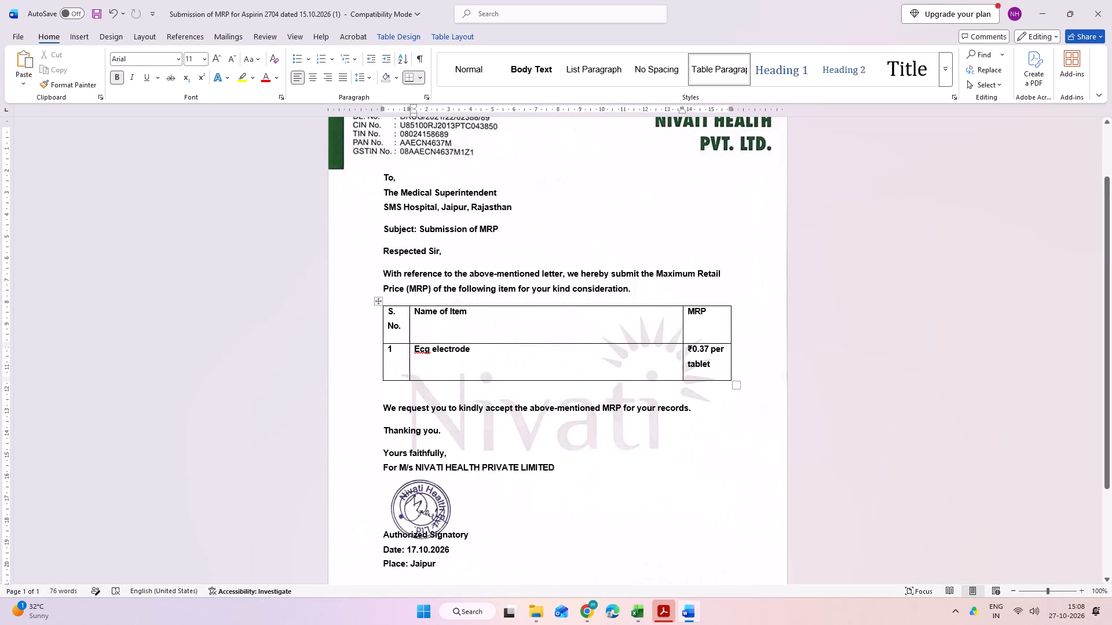
Change the price in the table's MRP cell to ₹ 37, with a space after the rupee sign.
click(706, 345)
click(707, 347)
key(BackSpace)
key(BackSpace)
key(BackSpace)
key(BackSpace)
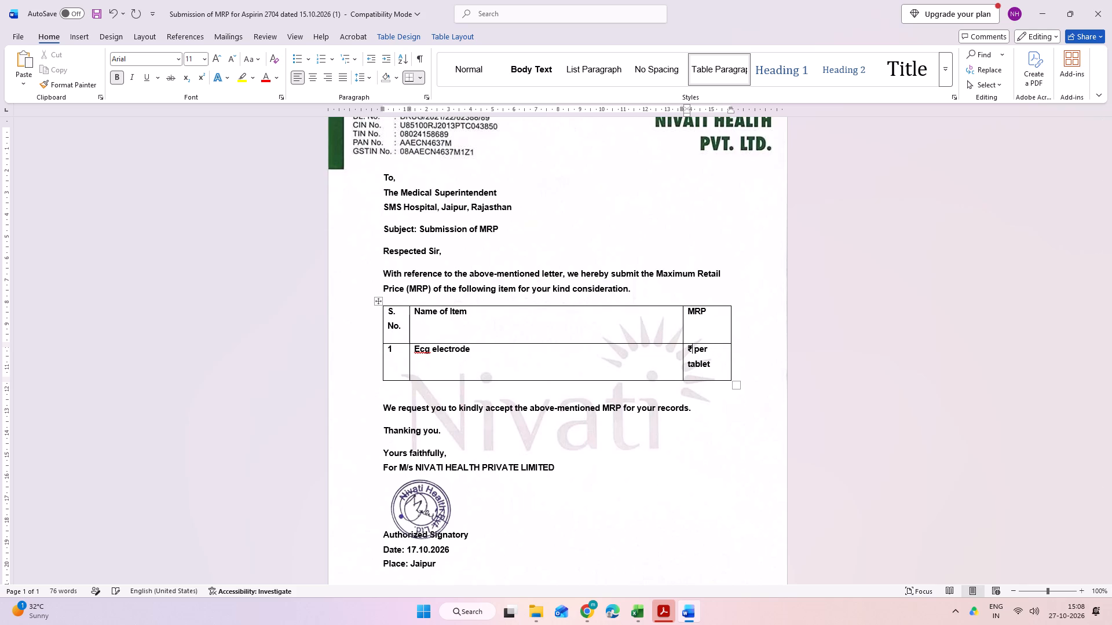
text(37)
key(Left)
key(Left)
key(space)
key(Right)
Replace the unit "tablet" in the MRP cell with "piece".
key(Right)
key(Down)
key(Right)
key(Right)
key(BackSpace)
key(BackSpace)
key(BackSpace)
key(BackSpace)
key(BackSpace)
key(BackSpace)
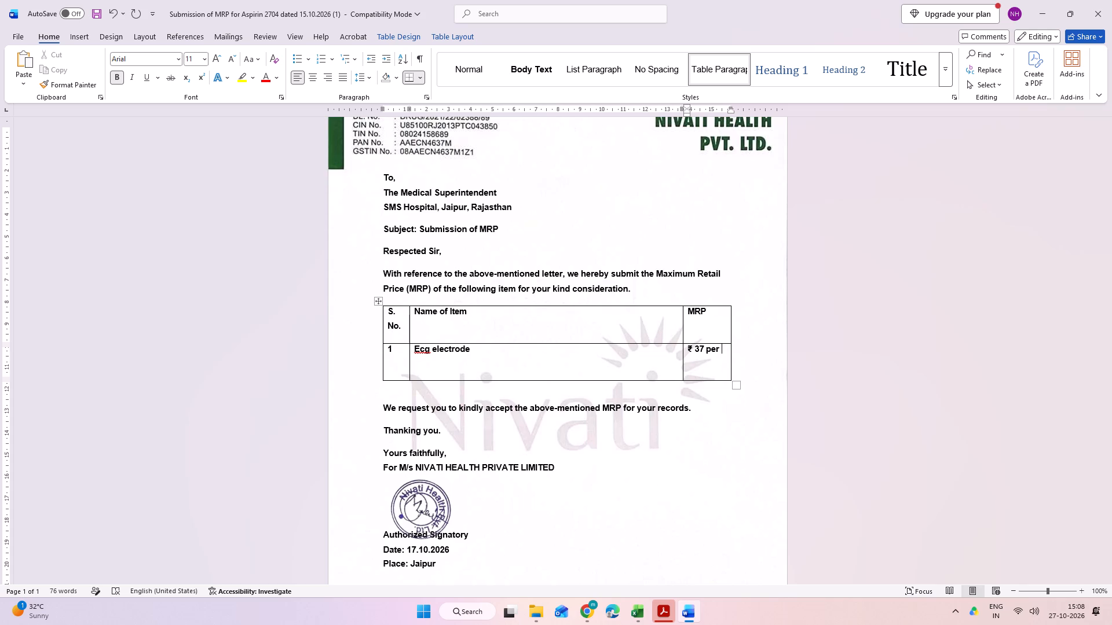
text(piece)
Capitalise the abbreviation in the table's item name so that it reads "ECG electrode".
click(430, 351)
key(BackSpace)
key(BackSpace)
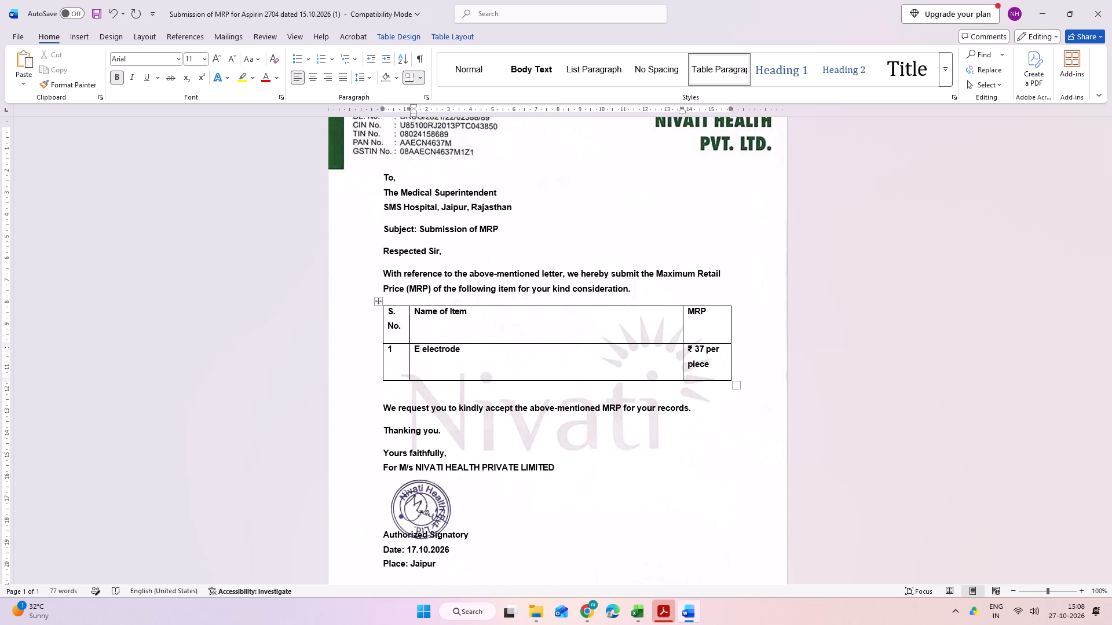
text(CG)
click(853, 499)
Change the letter's date below the signature to 27.10.2026.
scroll(827, 505, down, 2)
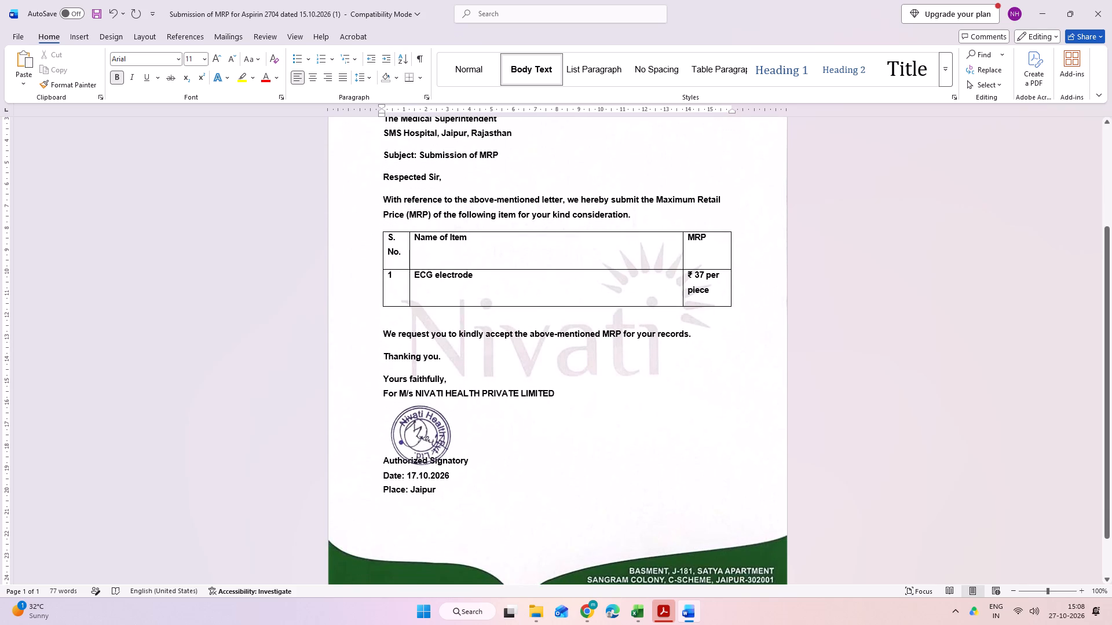
click(415, 480)
key(Delete)
key(Delete)
key(Delete)
key(BackSpace)
key(BackSpace)
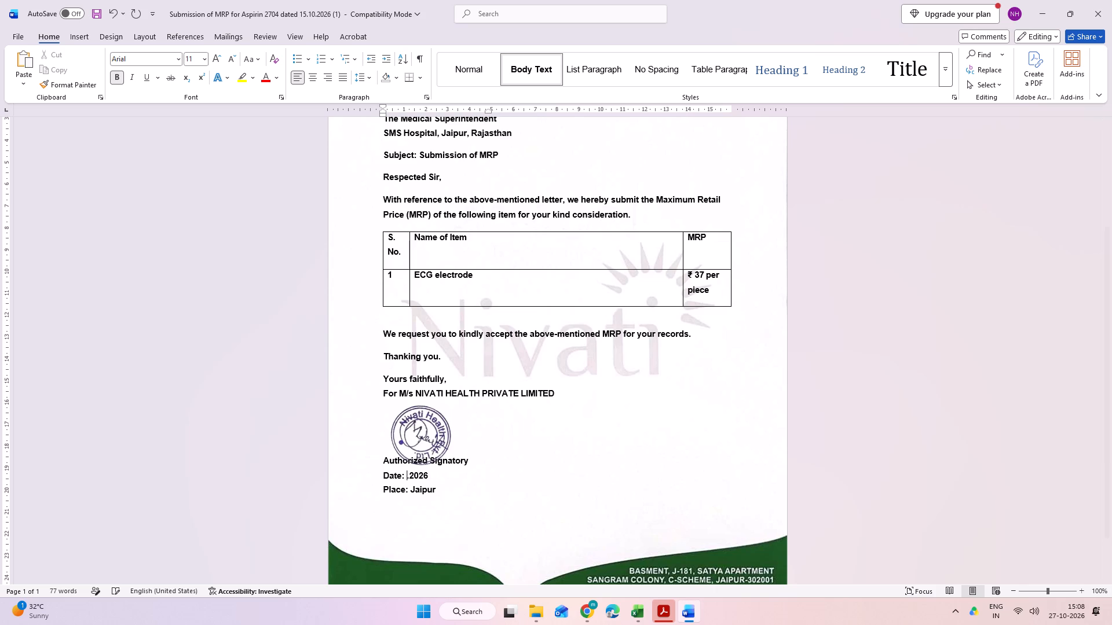
text(27)
text(.10)
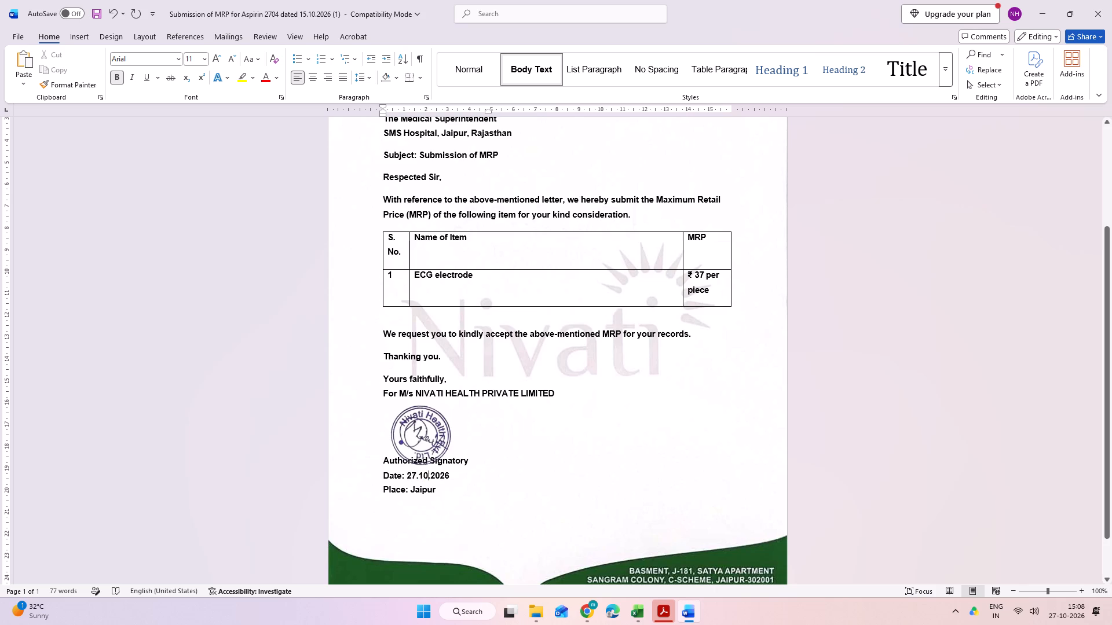
click(889, 453)
Widen the table's S. No. column and join its two-line heading into "S. No." on one line.
scroll(845, 484, up, 2)
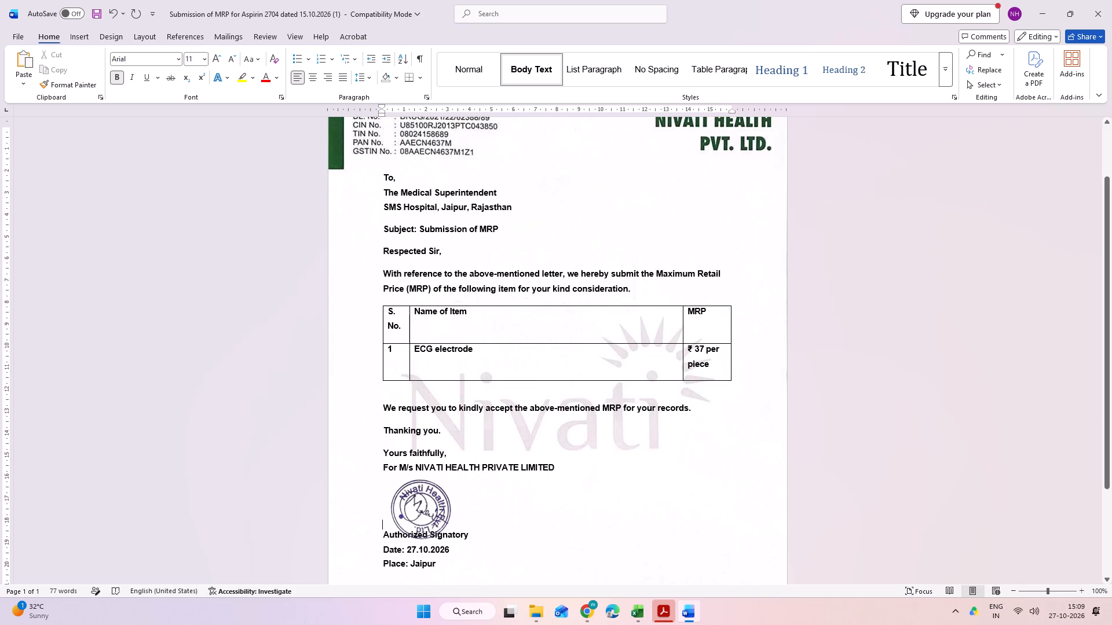
click(398, 319)
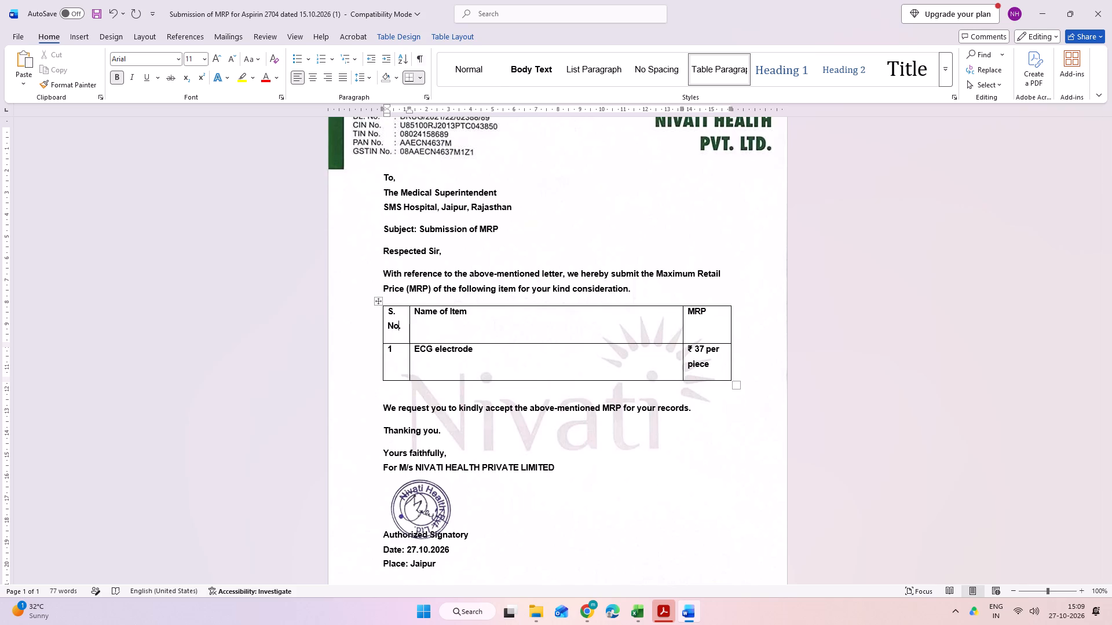
drag(407, 106, 421, 106)
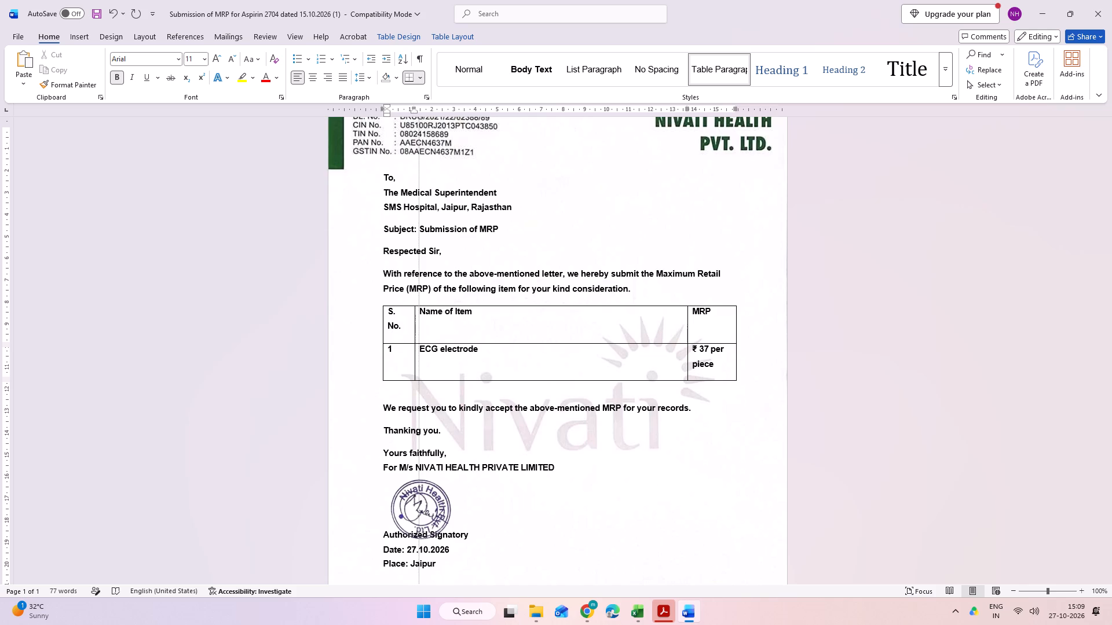
drag(421, 106, 422, 106)
double_click(401, 312)
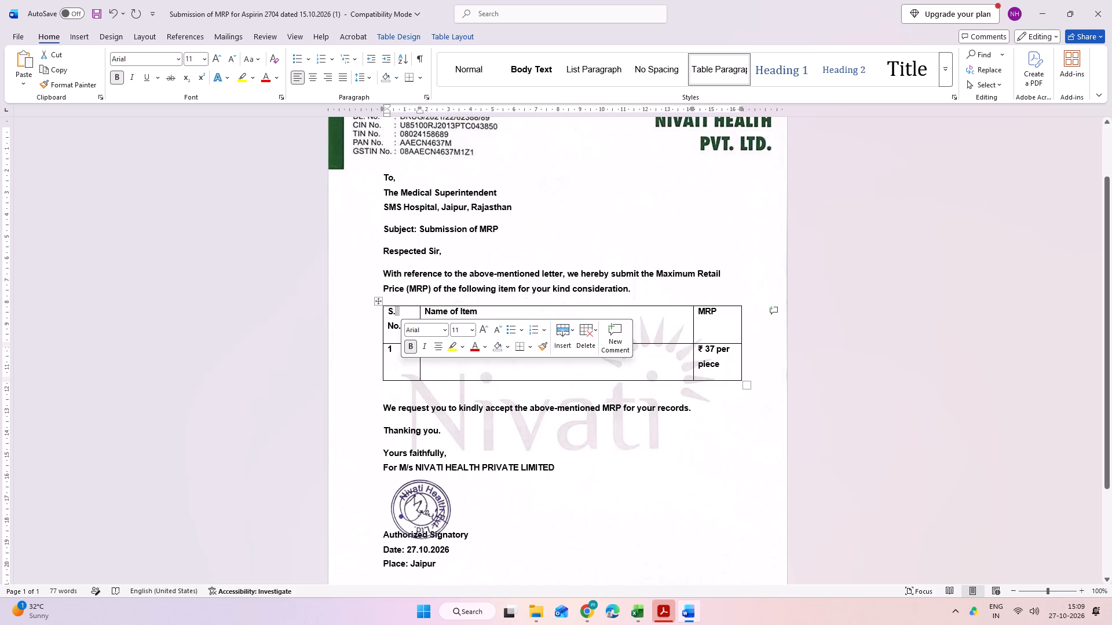
click(401, 312)
key(Right)
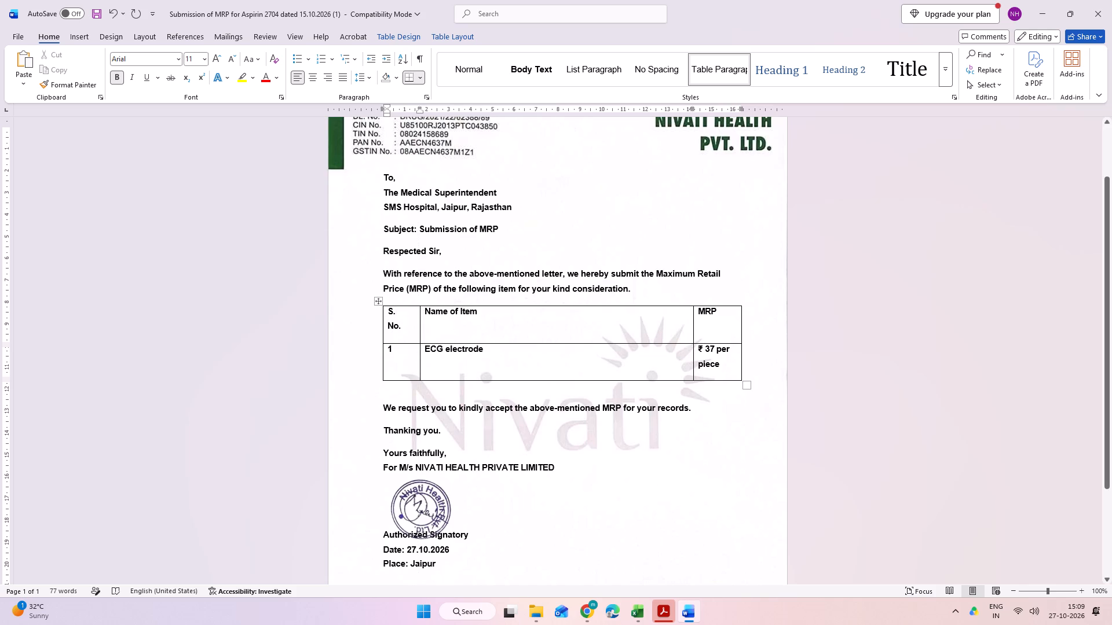
key(BackSpace)
key(BackSpace)
key(space)
Reduce the height of both table rows and widen the MRP column so "₹ 37 per piece" fits on one line.
drag(548, 344, 553, 330)
drag(559, 365, 562, 357)
drag(690, 107, 691, 107)
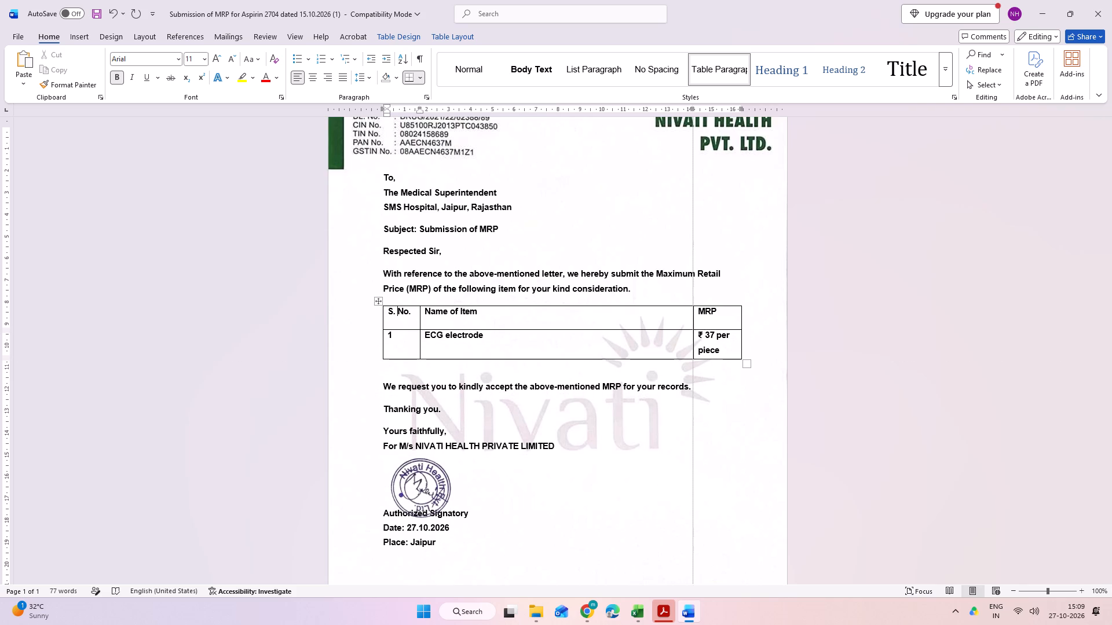
drag(691, 107, 660, 110)
drag(709, 108, 737, 109)
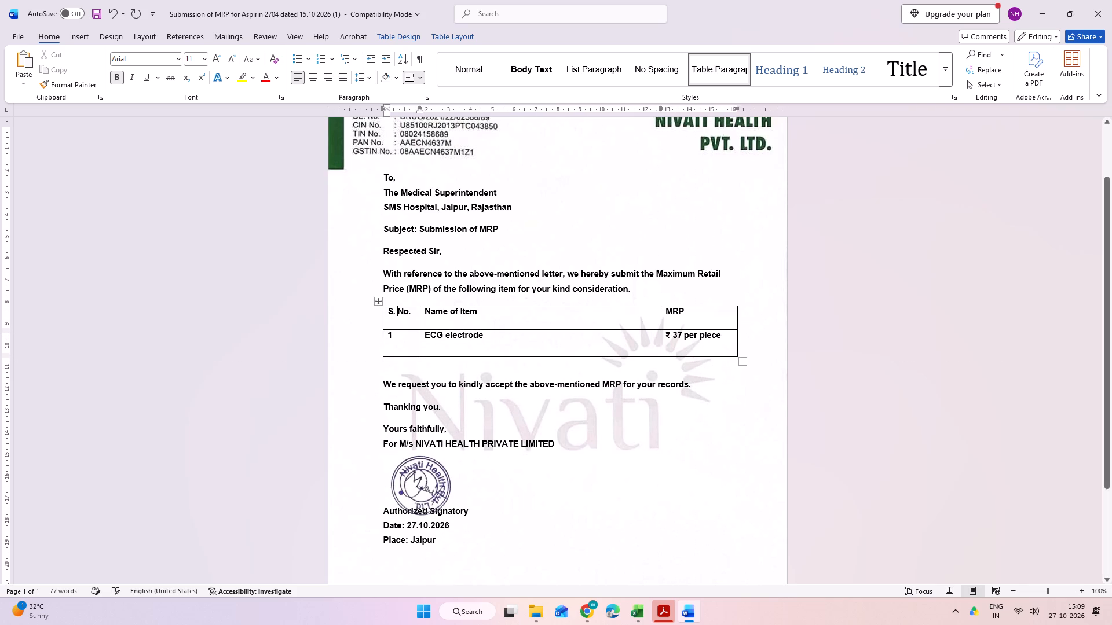
click(900, 309)
Save the edited letter.
key(ctrl+s)
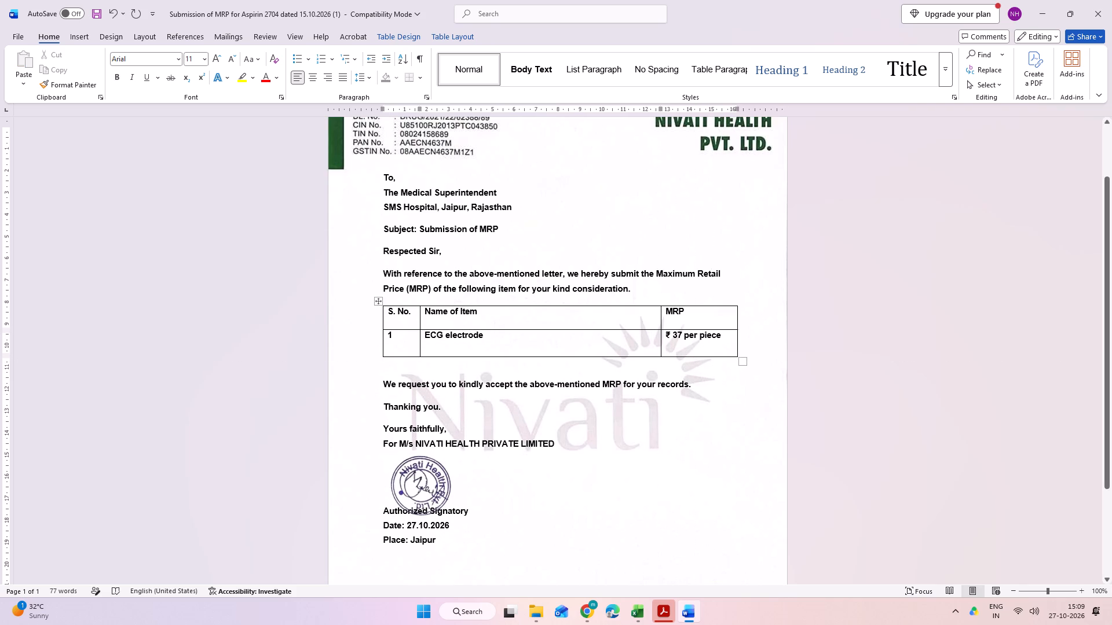
Save a PDF copy of the letter in the Downloads folder as "mrp submishion" and look over the resulting PDF.
scroll(869, 306, up, 4)
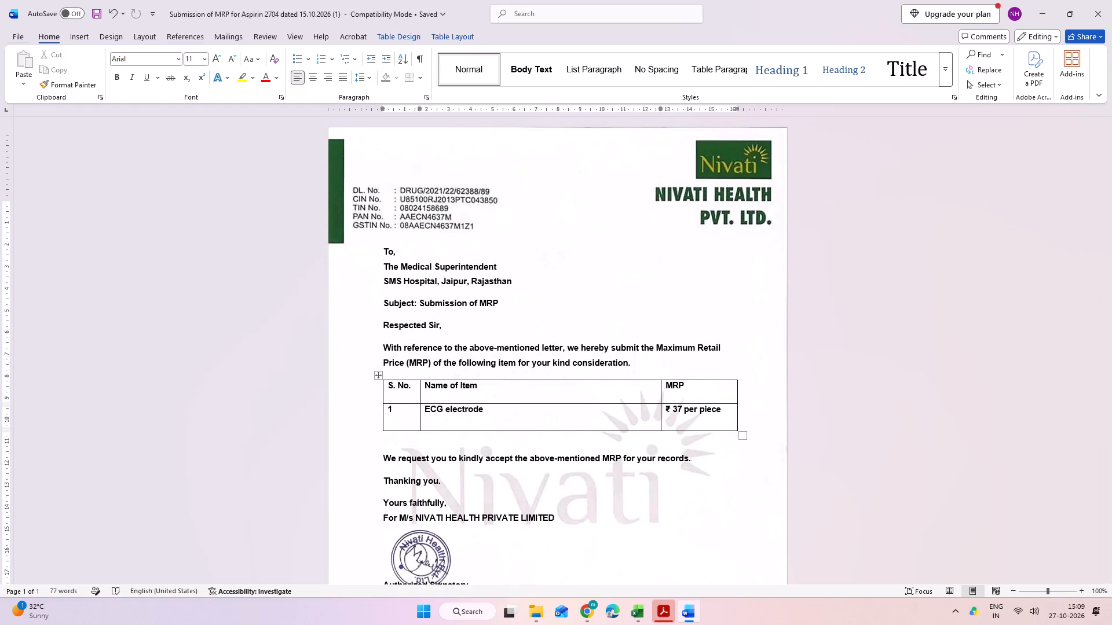
click(24, 36)
click(52, 192)
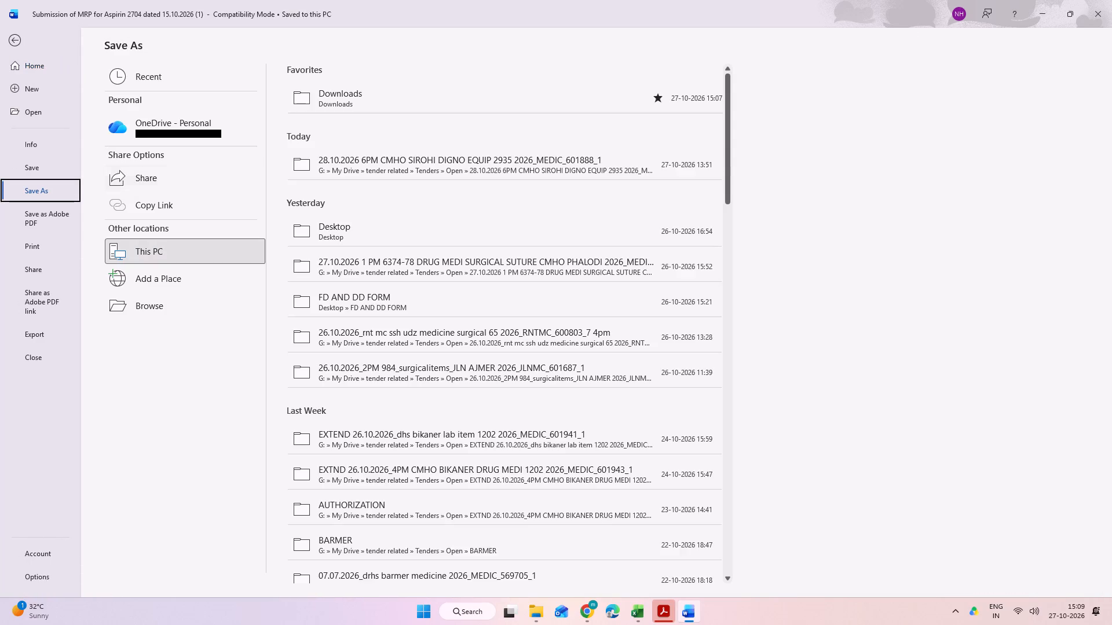
click(446, 84)
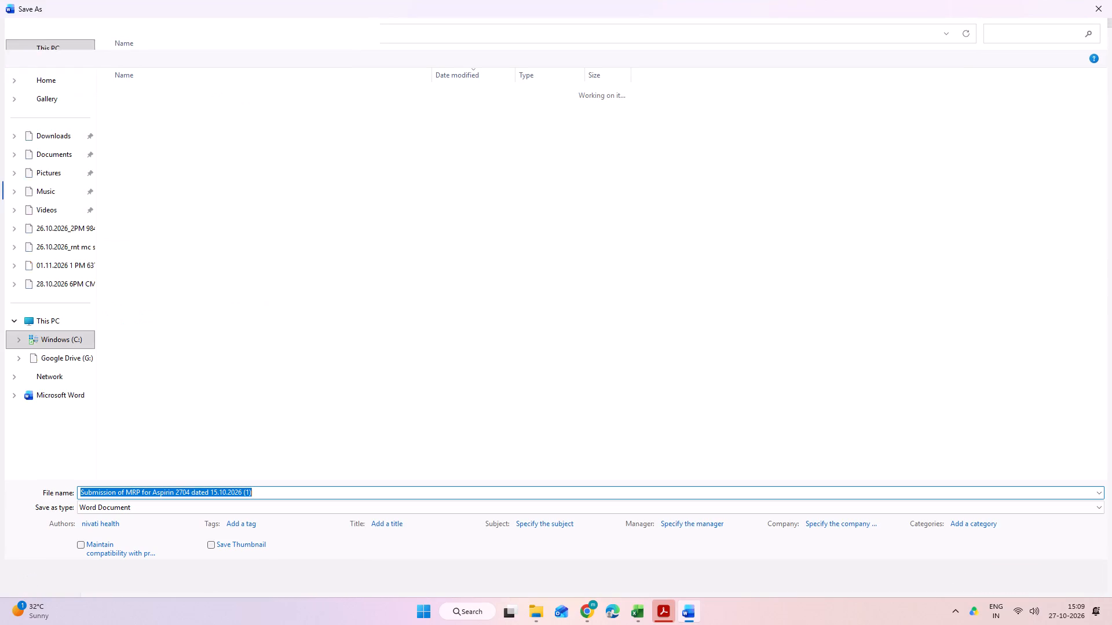
click(152, 509)
click(122, 405)
click(217, 472)
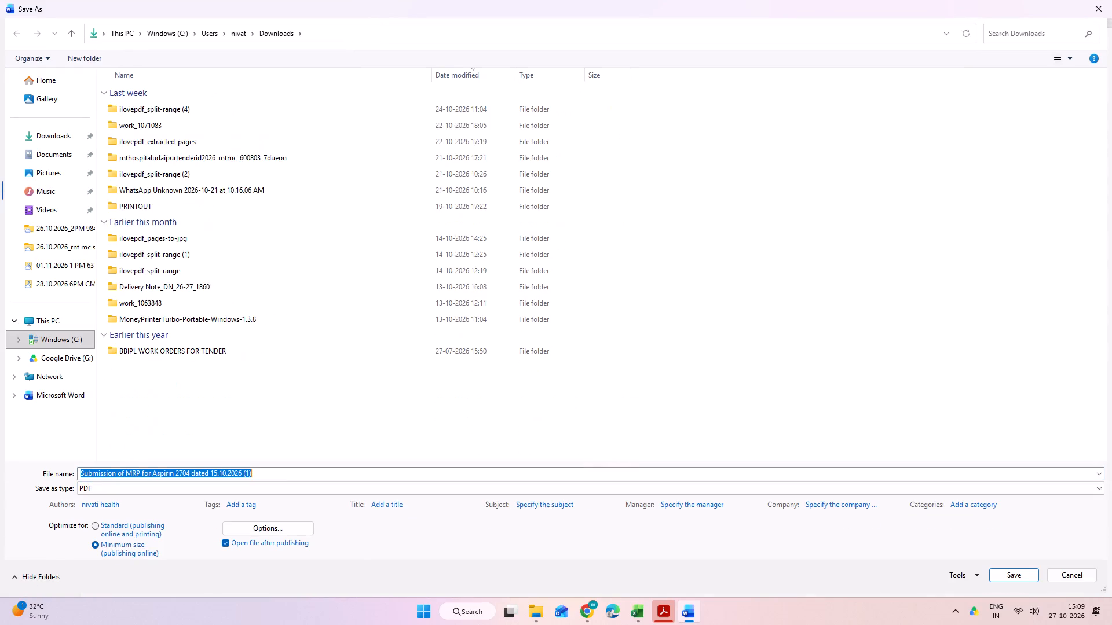
text(mrp submi)
text(shion)
key(Return)
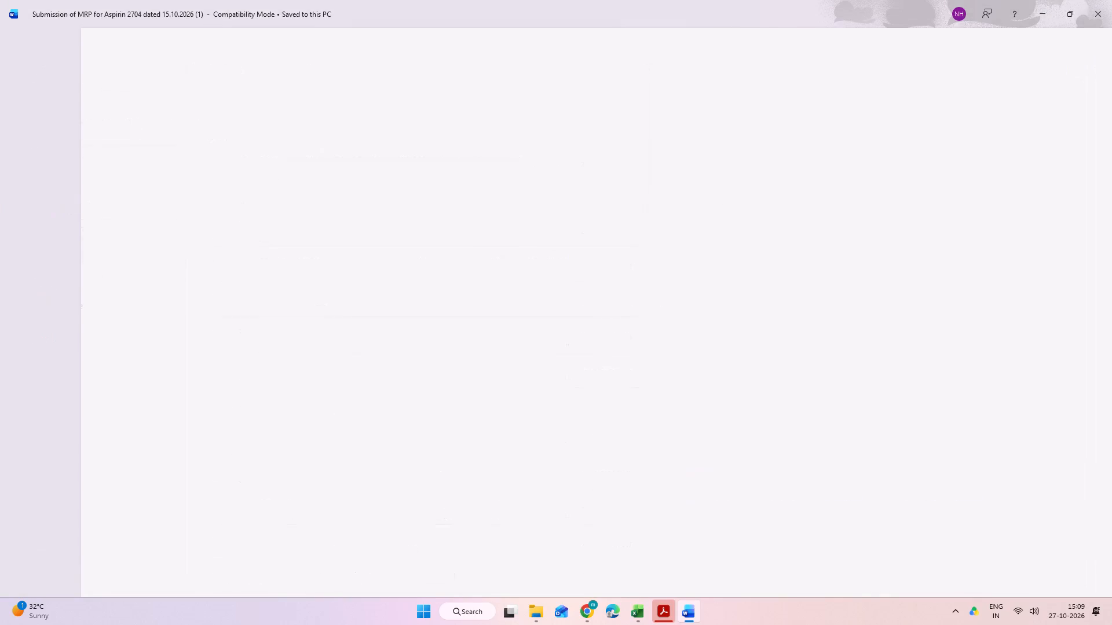
ctrl+scroll(635, 417, down, 1)
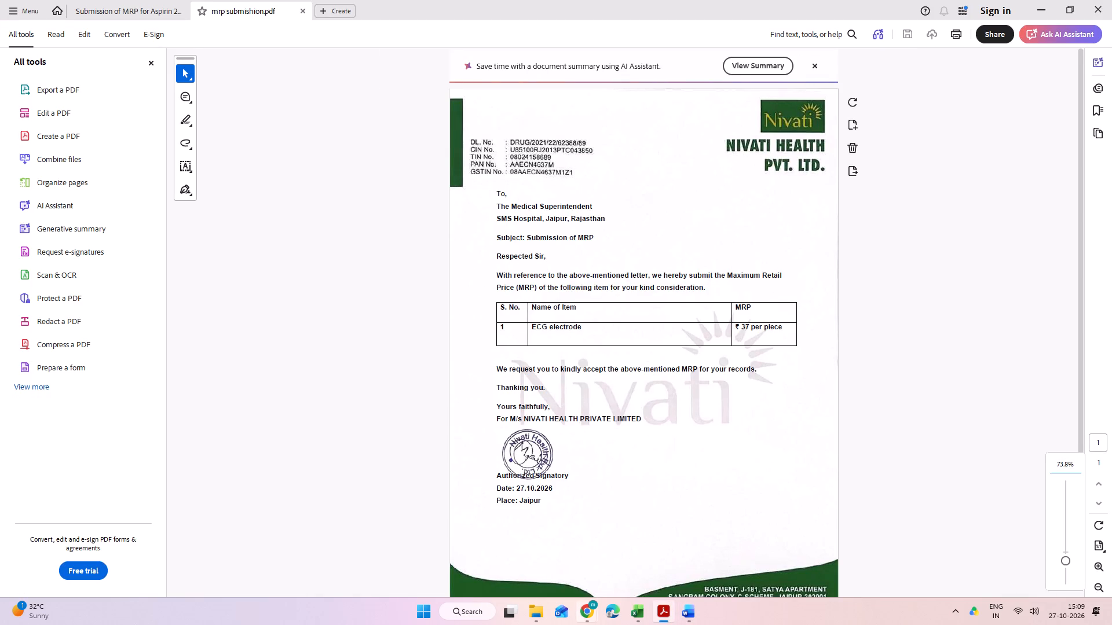